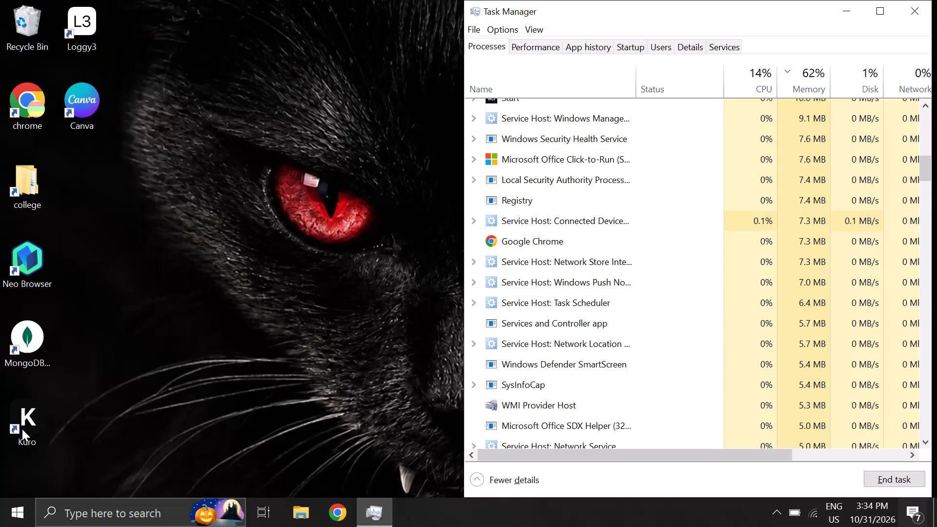
Launch the Kuro application from its desktop shortcut.
double_click(22, 427)
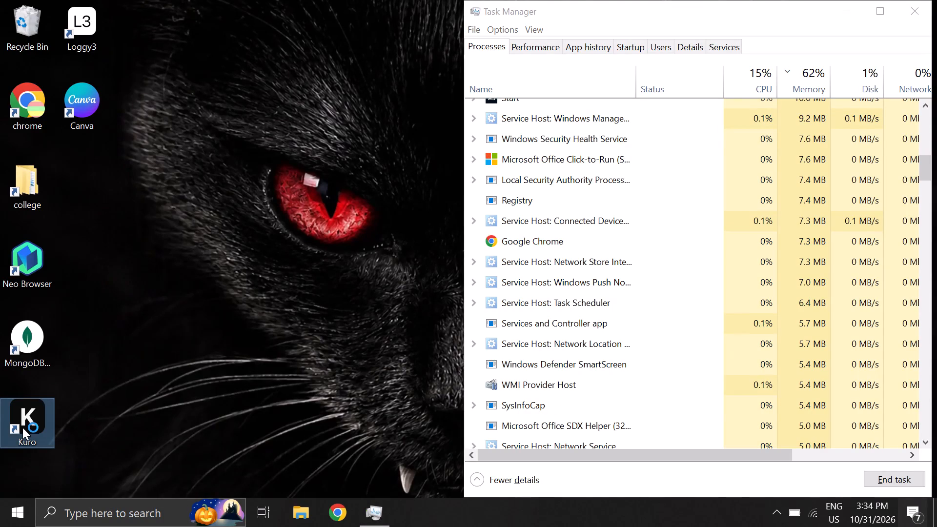
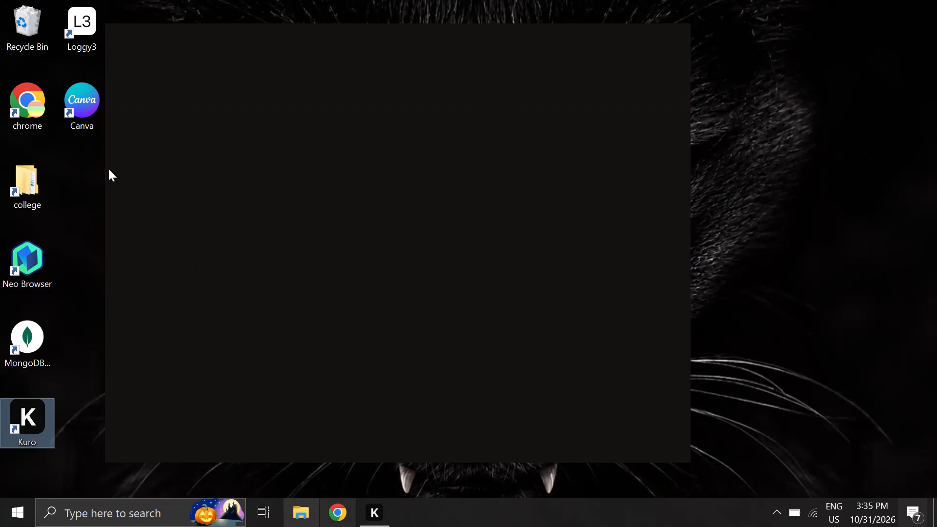
Launch Canva from its desktop shortcut.
double_click(71, 97)
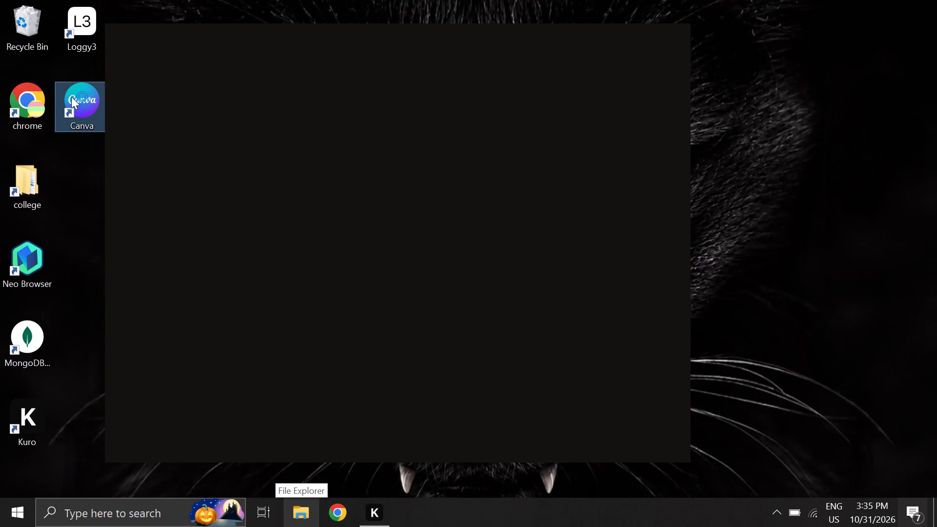
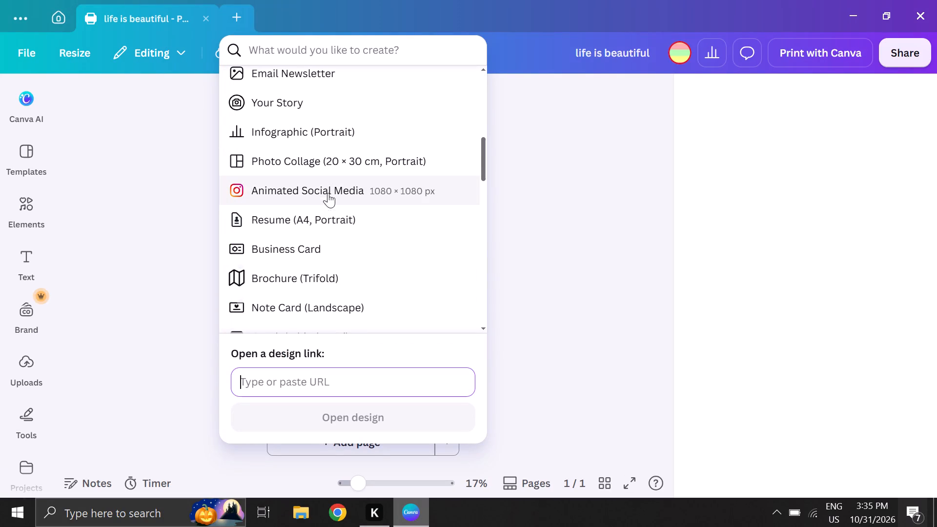
Create a new Phone Wallpaper design (1080 × 1920 px).
scroll(325, 109, down, 1)
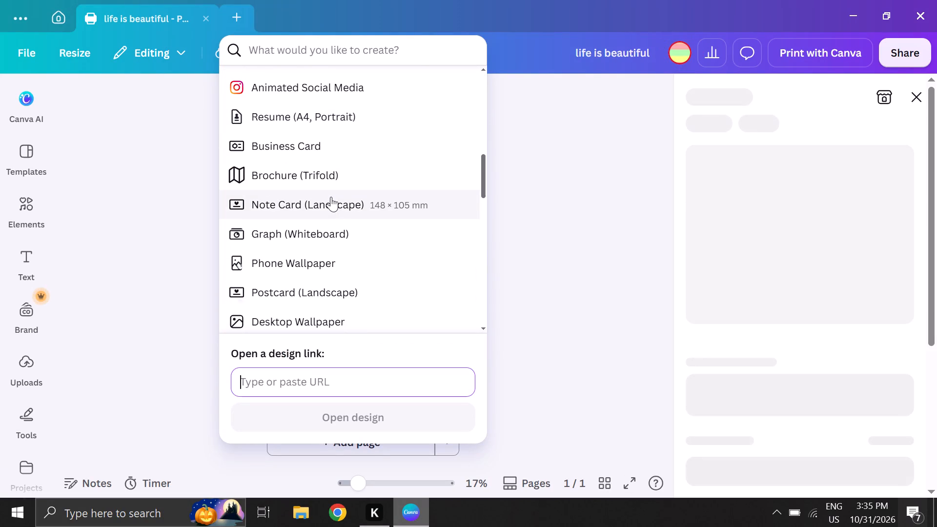
scroll(330, 195, down, 1)
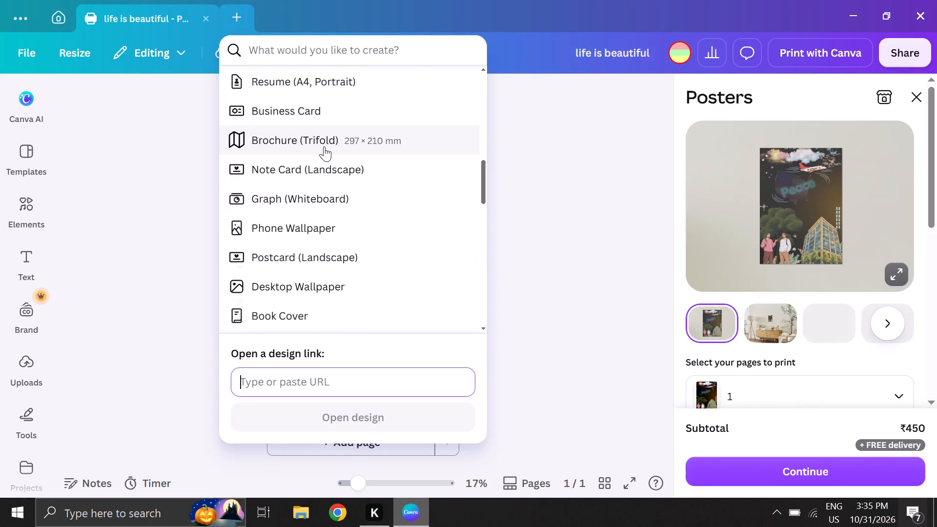
click(328, 228)
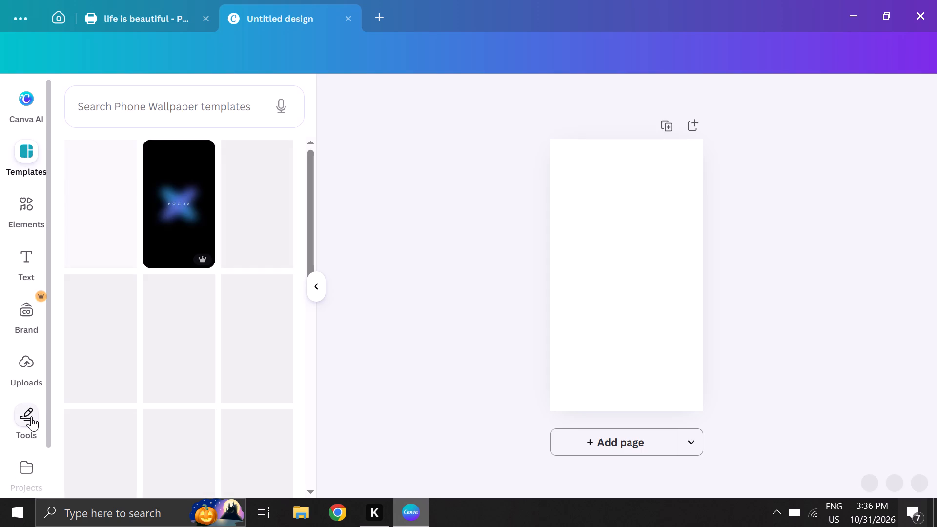
Apply the black sports car template with the red 12:00 clock and 07 November, 2026 date to the blank page.
scroll(159, 237, down, 5)
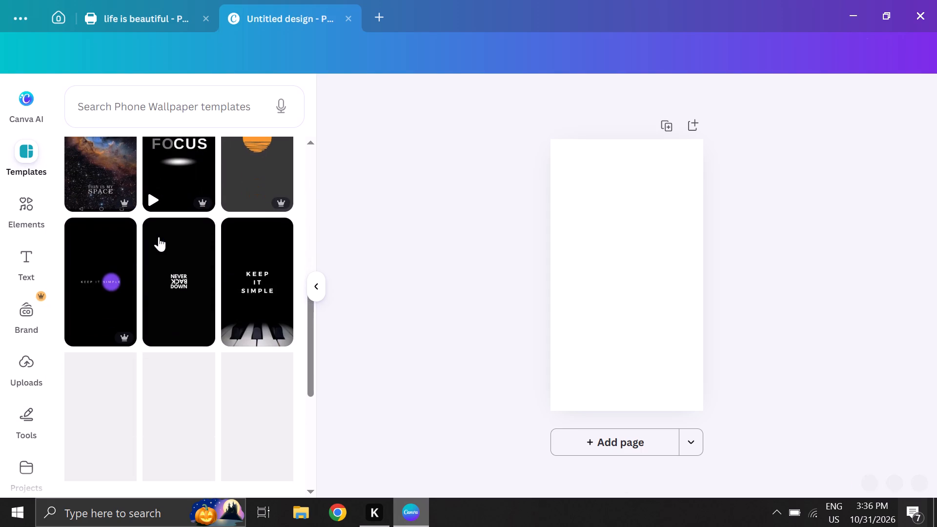
scroll(159, 237, down, 2)
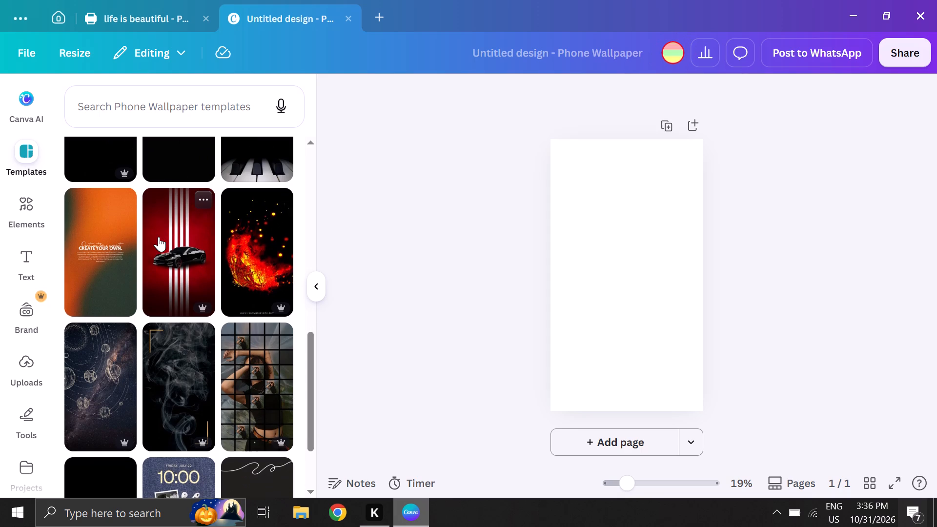
scroll(159, 237, down, 2)
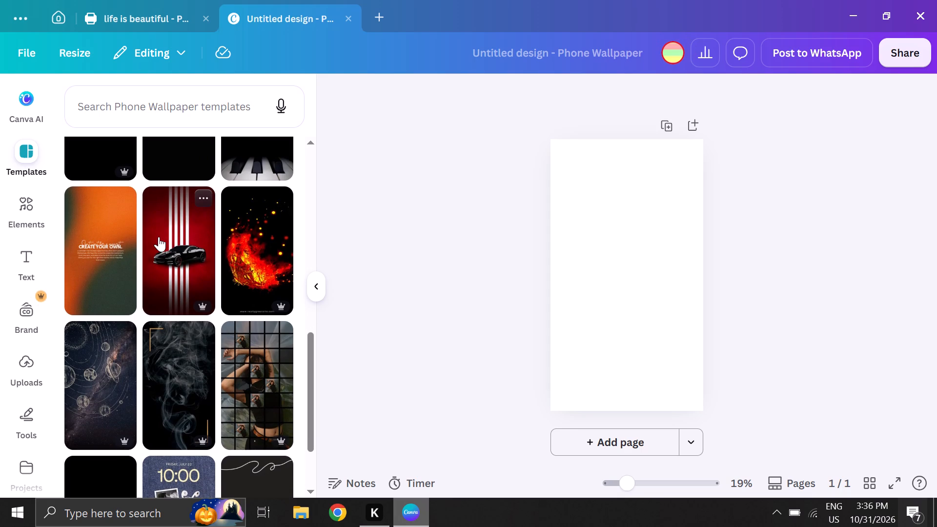
scroll(159, 237, down, 2)
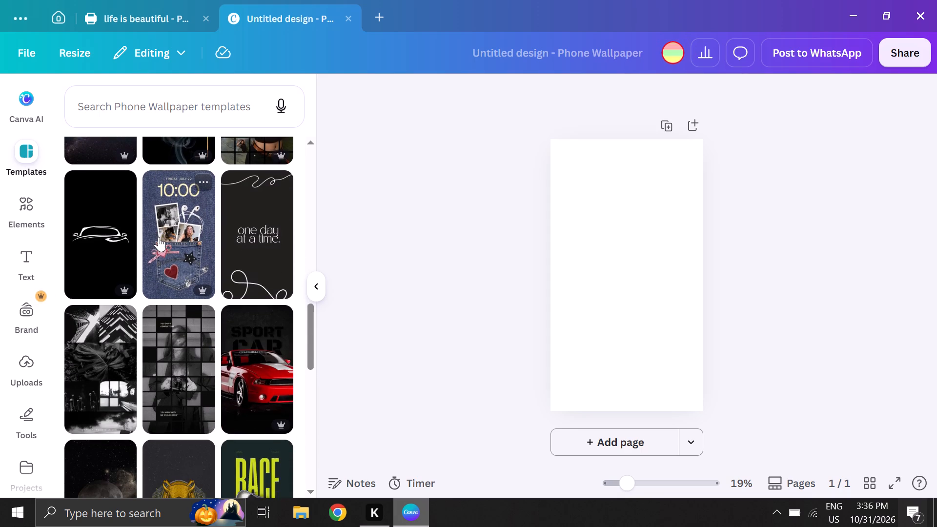
scroll(159, 237, up, 2)
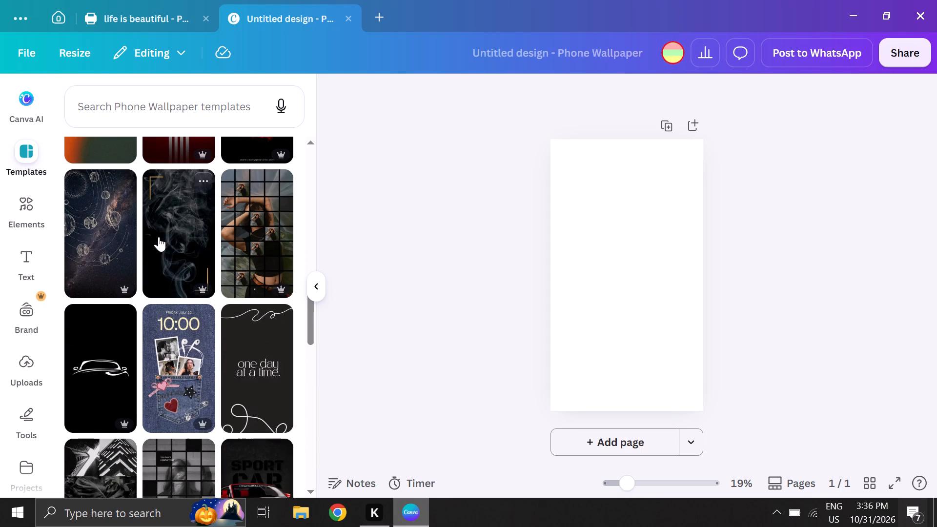
scroll(159, 237, down, 7)
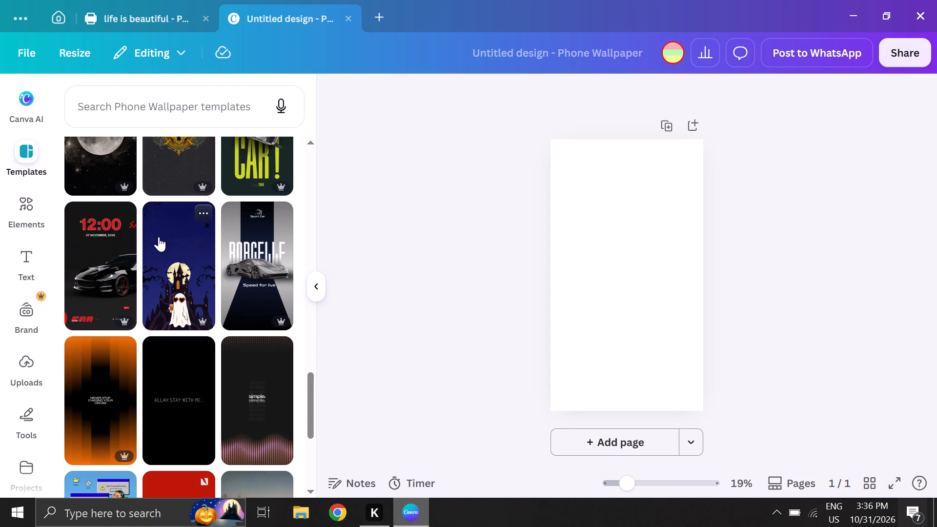
click(83, 253)
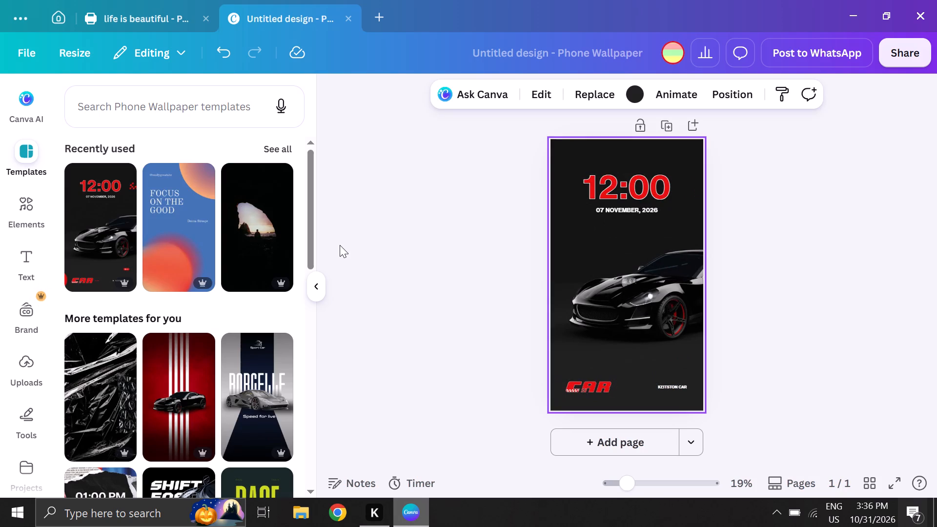
click(340, 245)
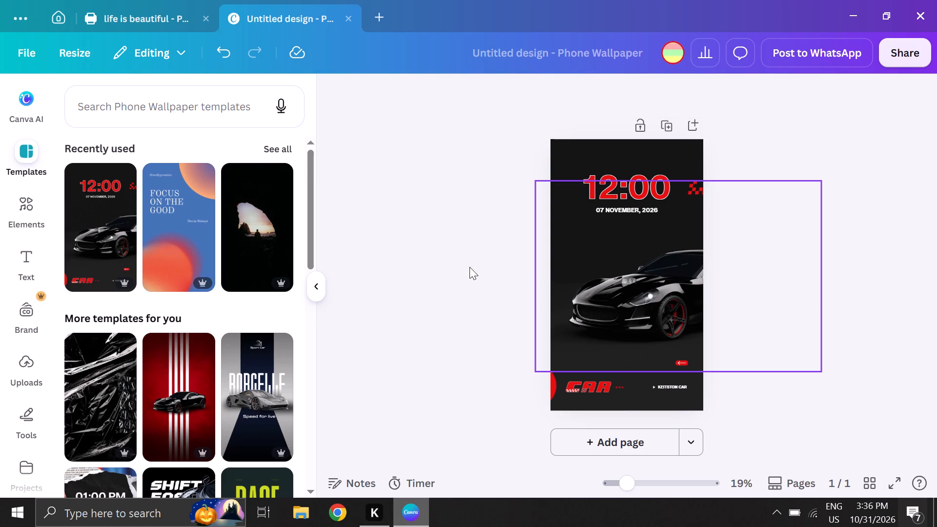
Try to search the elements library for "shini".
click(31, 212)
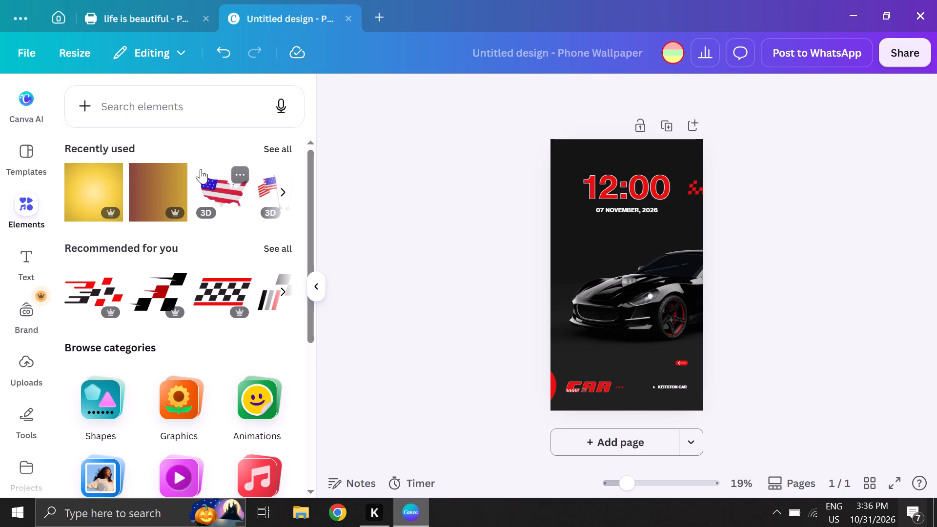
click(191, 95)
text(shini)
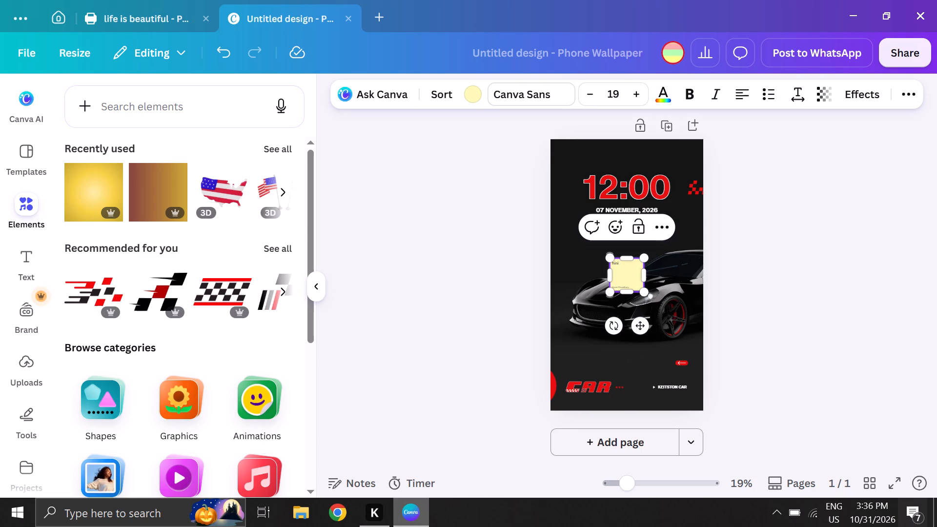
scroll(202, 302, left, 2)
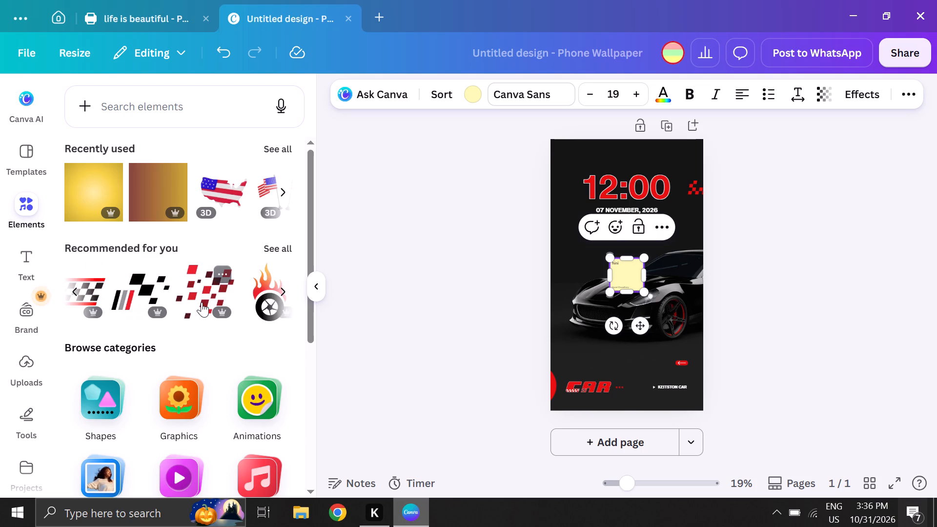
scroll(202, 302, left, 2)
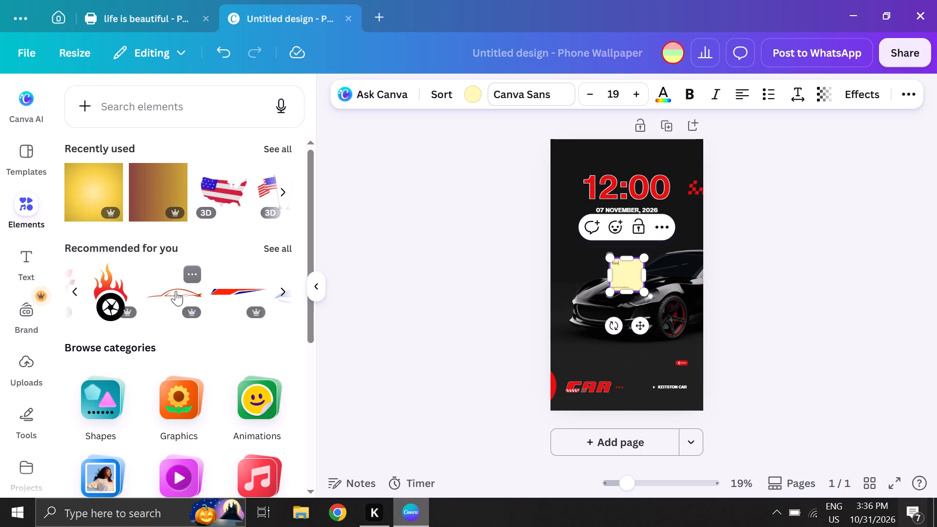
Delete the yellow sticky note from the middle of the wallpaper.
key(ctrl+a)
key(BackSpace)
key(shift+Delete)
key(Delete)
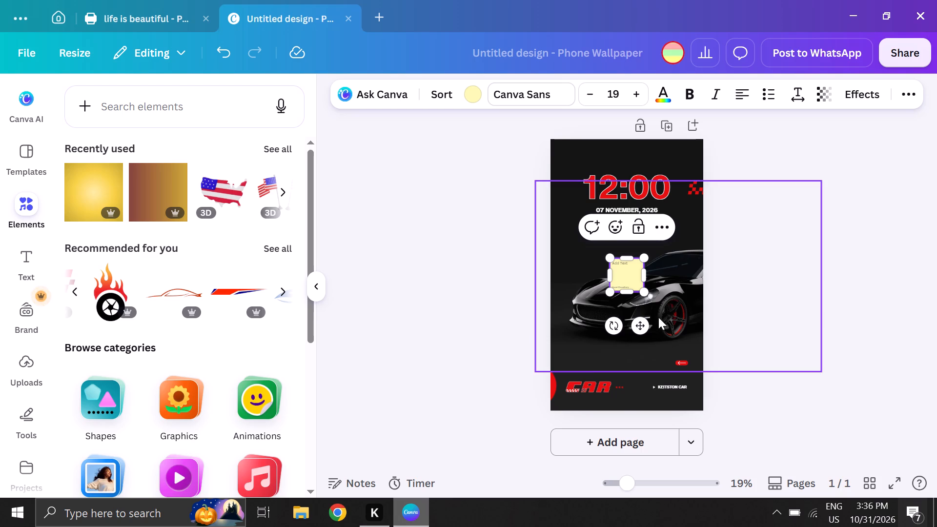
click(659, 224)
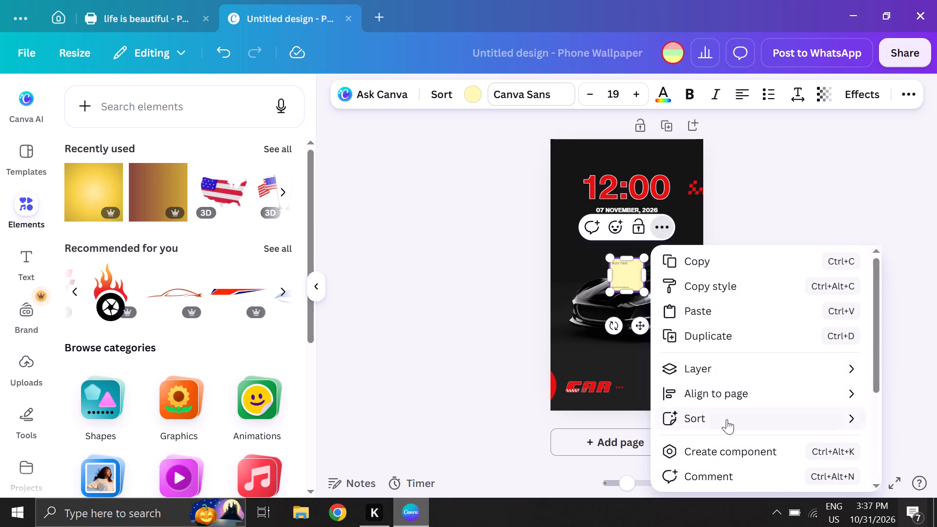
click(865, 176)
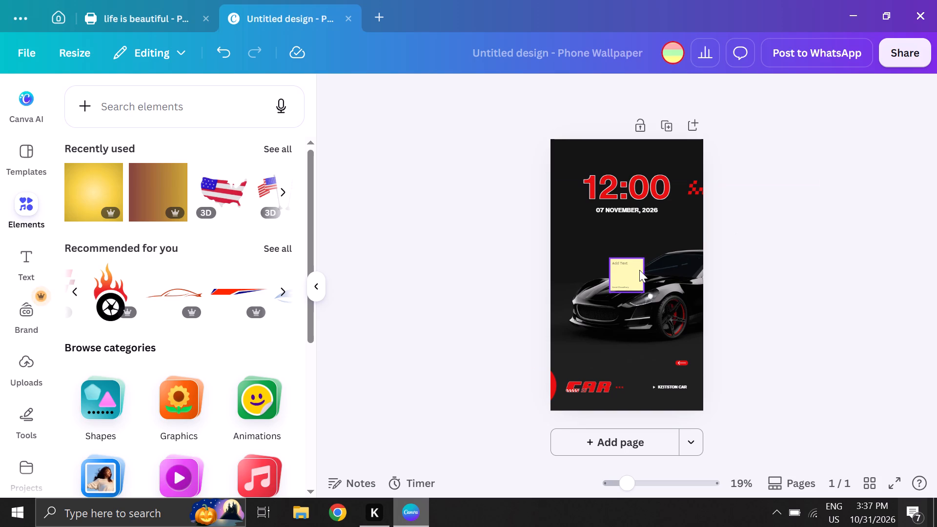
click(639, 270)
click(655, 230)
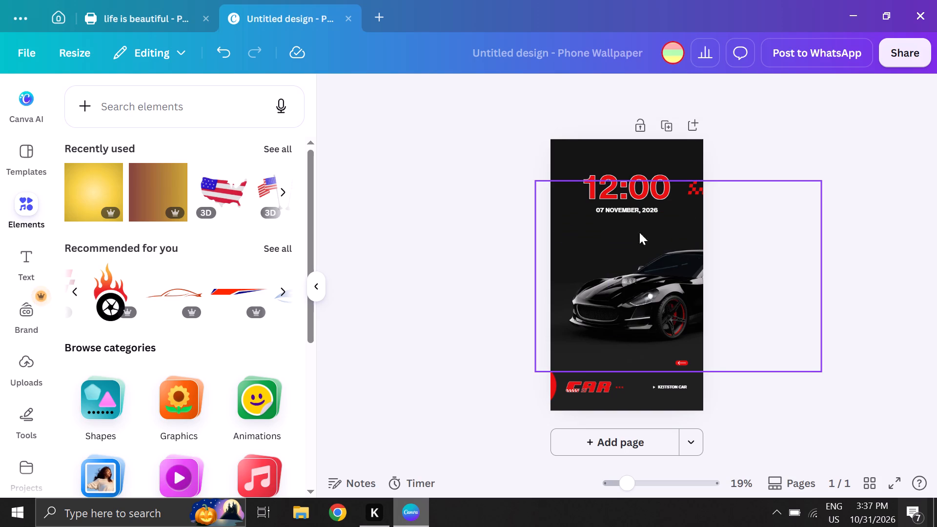
Look through the recommended elements and browse categories for graphics that suit the car wallpaper.
scroll(127, 316, left, 5)
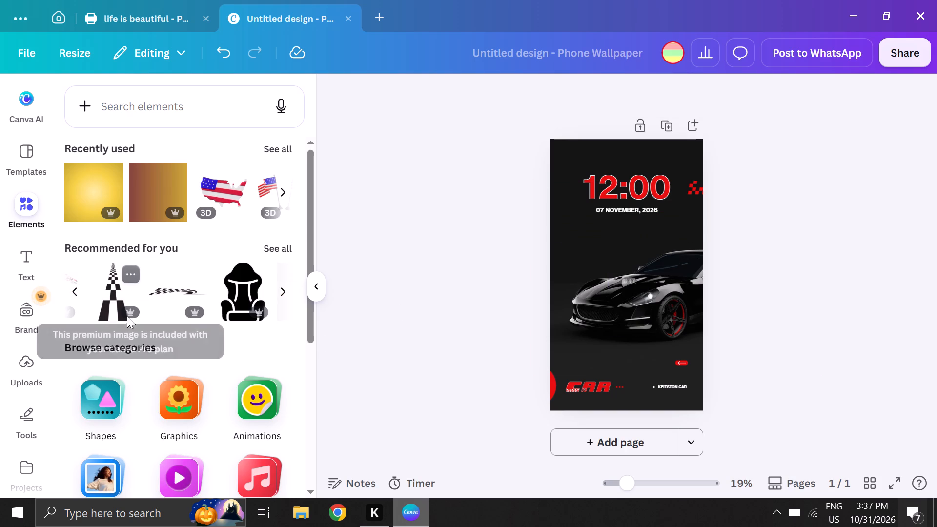
scroll(127, 316, left, 2)
right_drag(127, 316, 107, 315)
scroll(107, 315, left, 1)
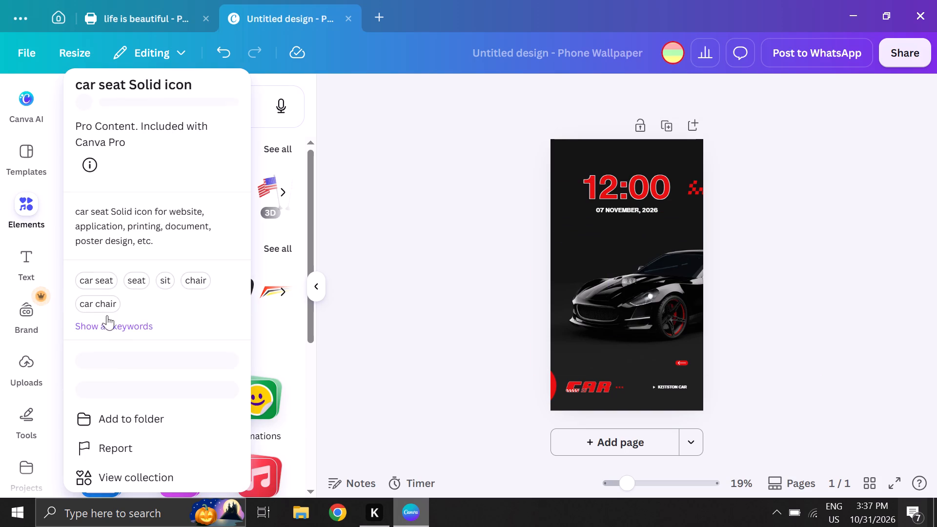
click(416, 269)
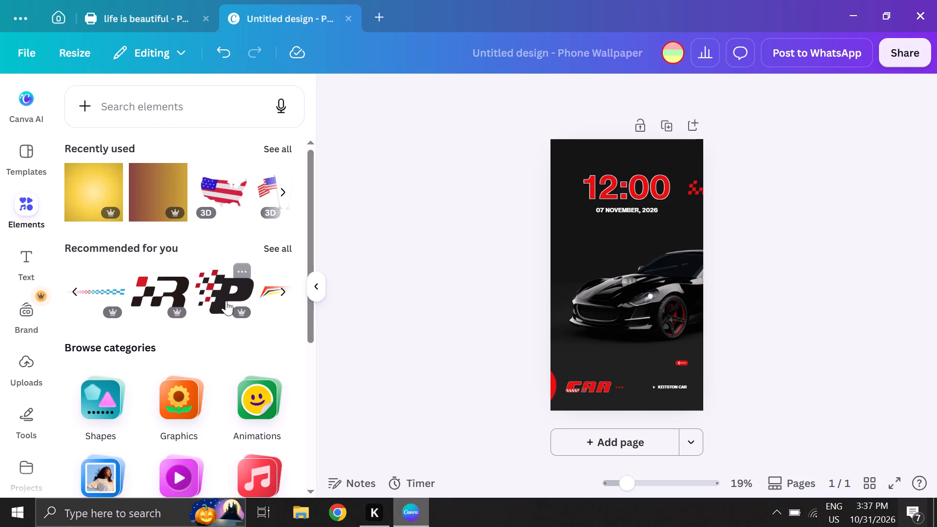
scroll(226, 301, left, 3)
scroll(226, 301, right, 8)
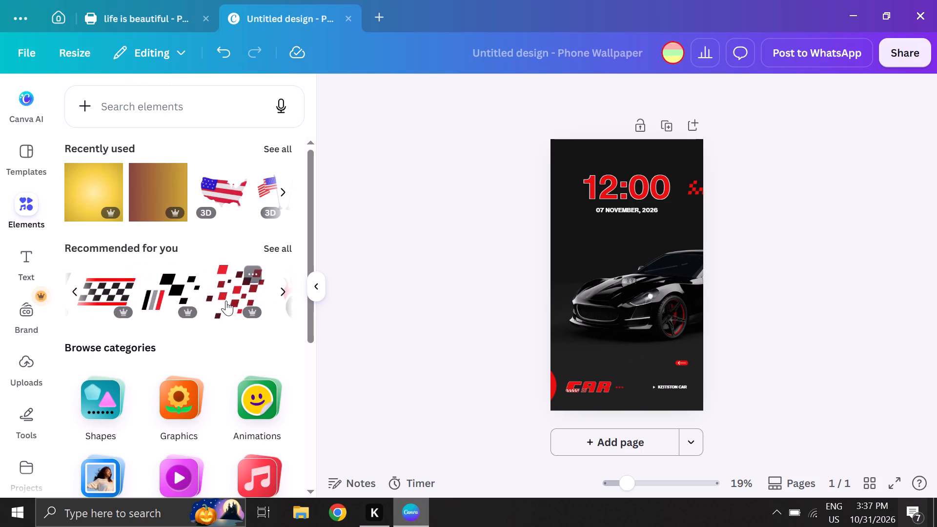
scroll(226, 301, right, 2)
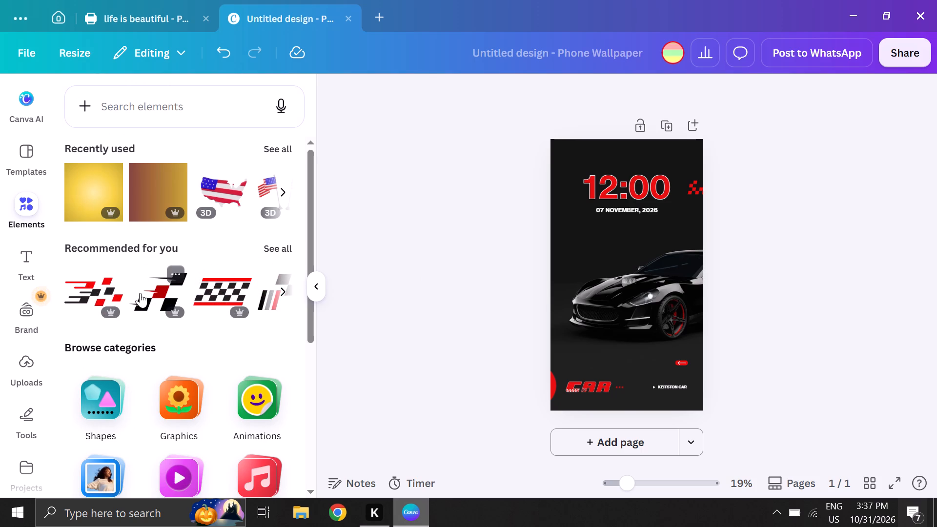
scroll(140, 293, left, 3)
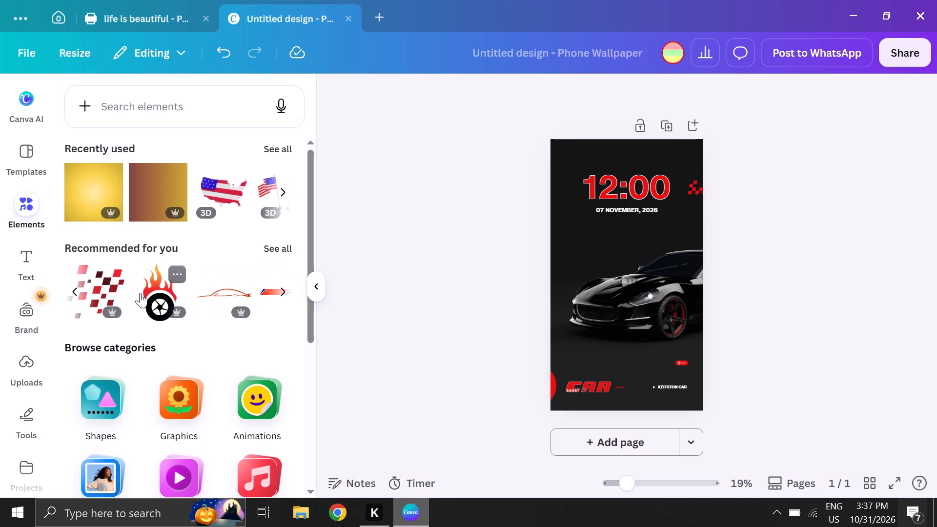
scroll(140, 293, right, 1)
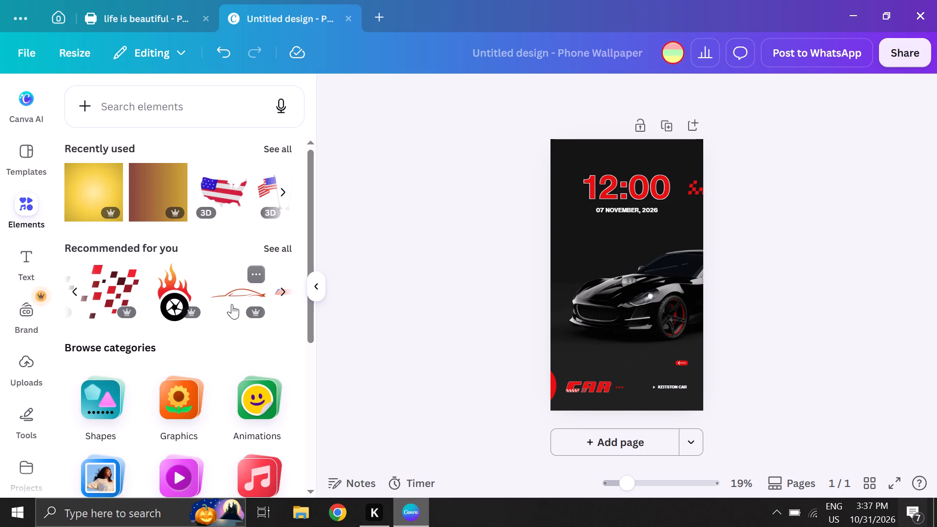
scroll(237, 301, down, 1)
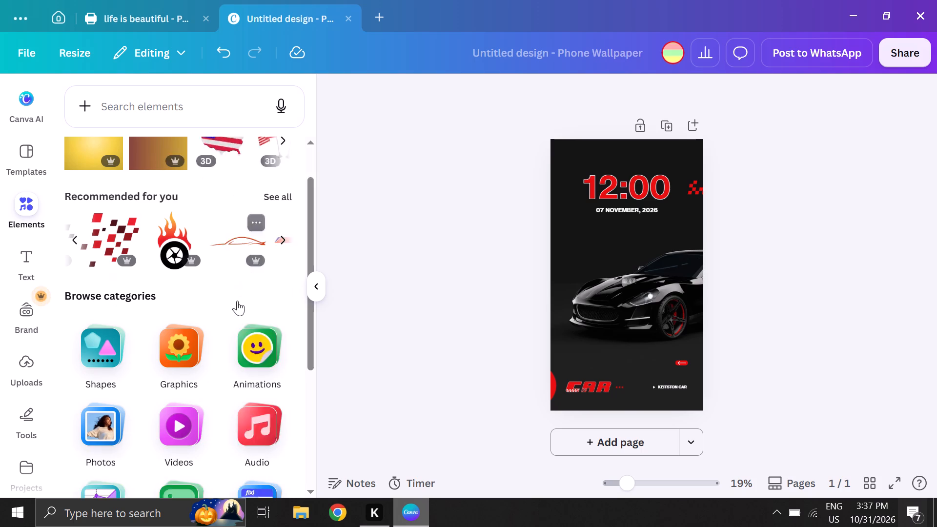
scroll(237, 301, down, 1)
scroll(237, 301, up, 2)
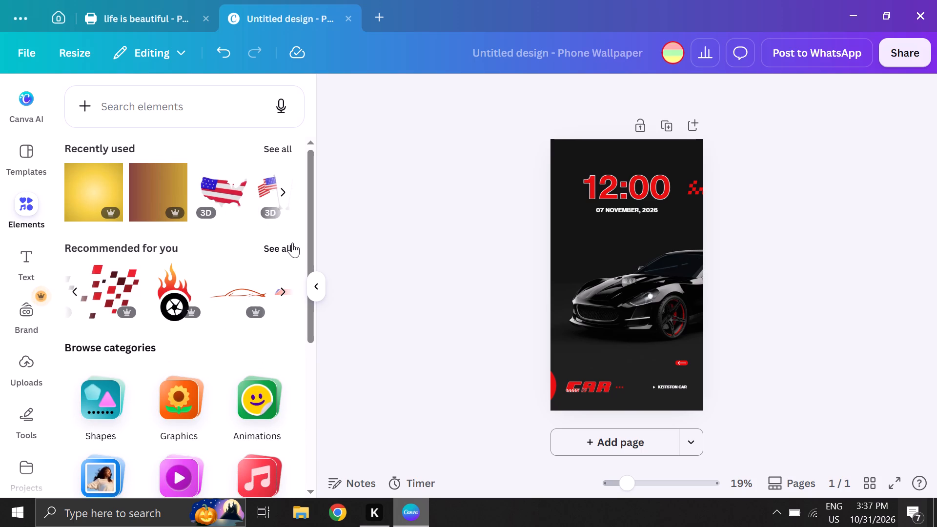
Add the black-and-white four-segment ring from the full set of recommended elements to the wallpaper.
click(291, 243)
scroll(183, 337, down, 2)
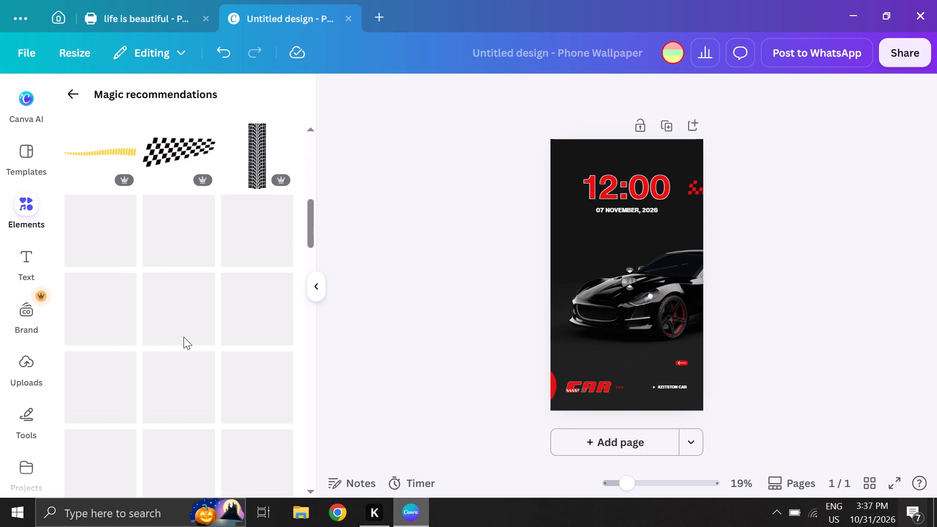
scroll(183, 337, down, 6)
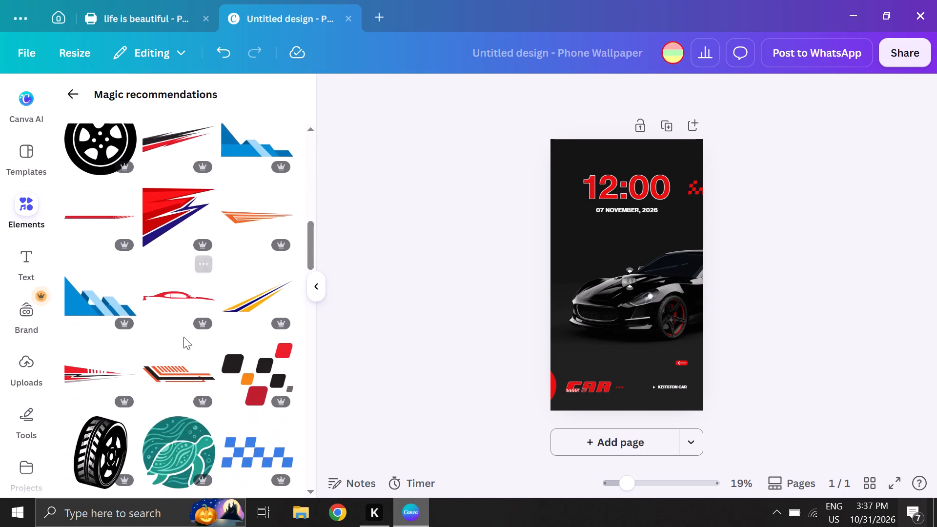
scroll(183, 337, down, 5)
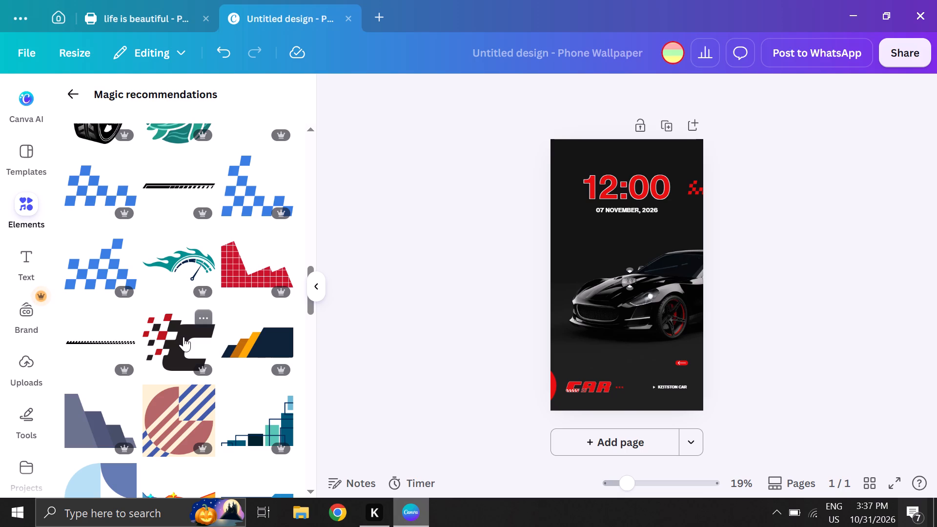
scroll(209, 424, down, 1)
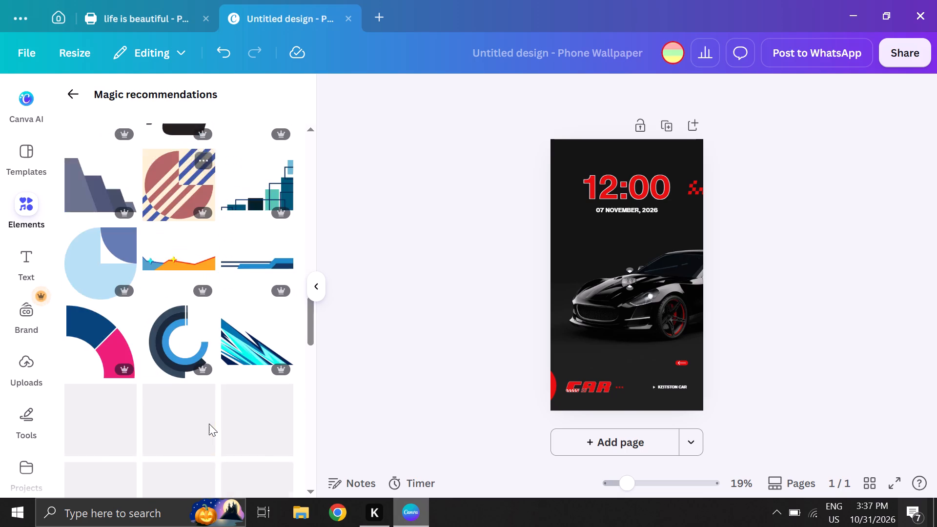
scroll(209, 424, down, 2)
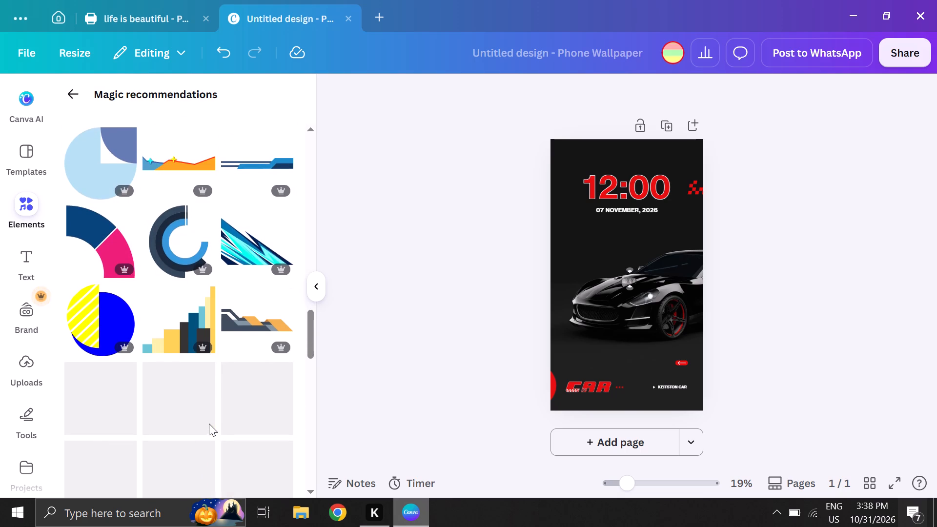
scroll(209, 424, down, 2)
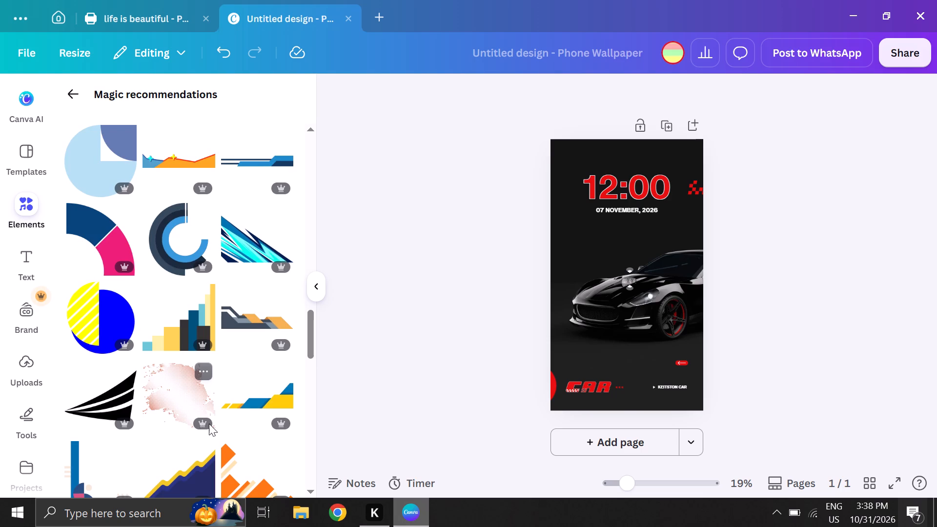
scroll(209, 424, down, 4)
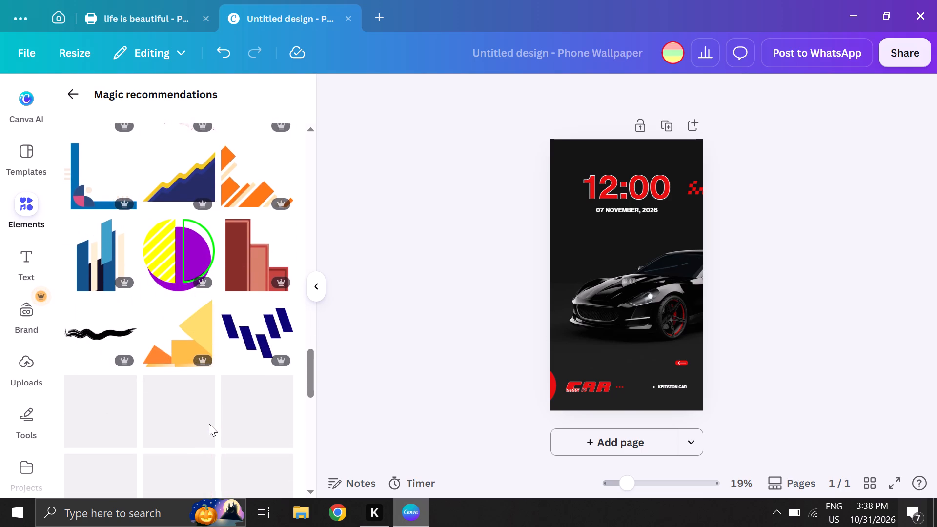
scroll(209, 424, down, 1)
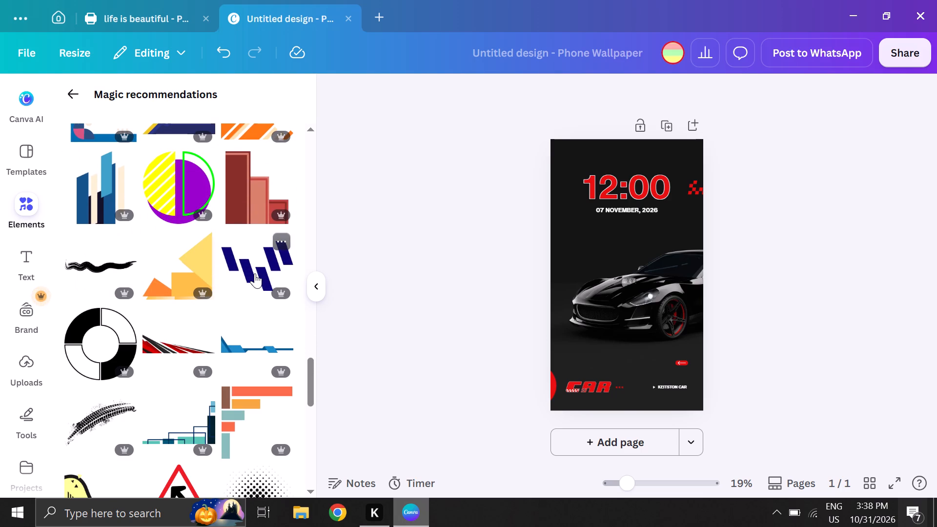
click(106, 328)
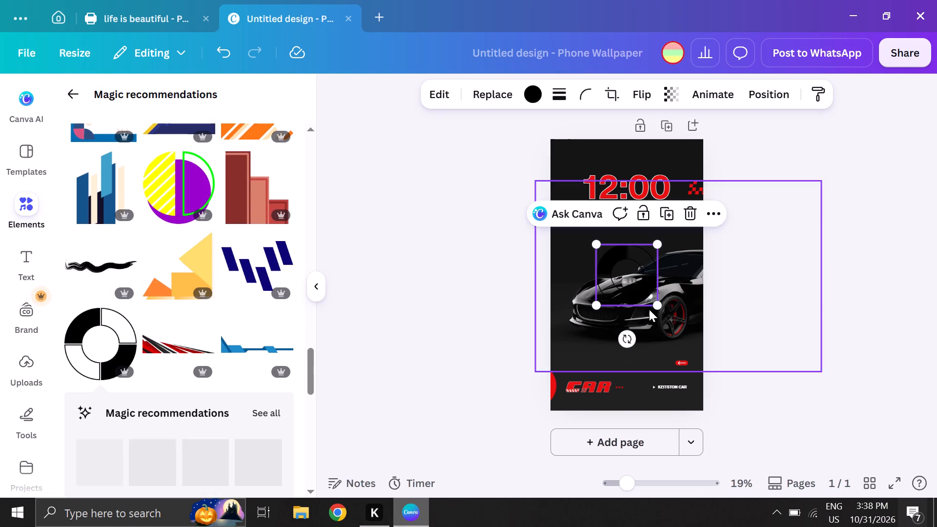
Enlarge the four-segment ring to nearly the page width and centre it over the car below the date.
drag(656, 304, 711, 415)
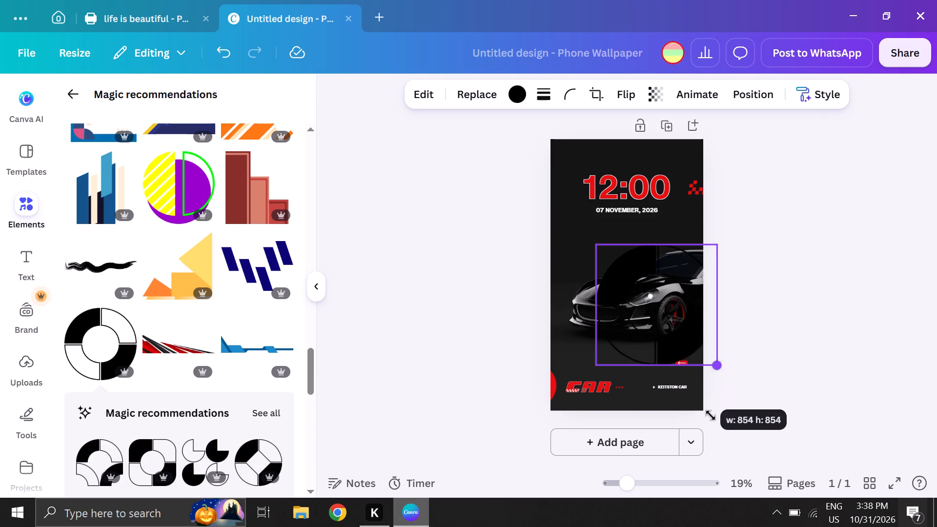
drag(711, 415, 713, 418)
drag(677, 299, 631, 278)
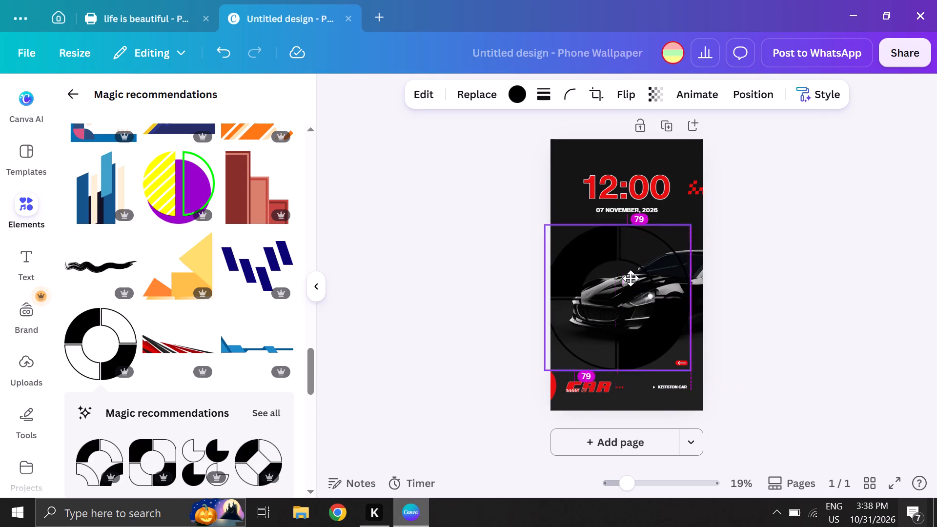
drag(631, 278, 635, 278)
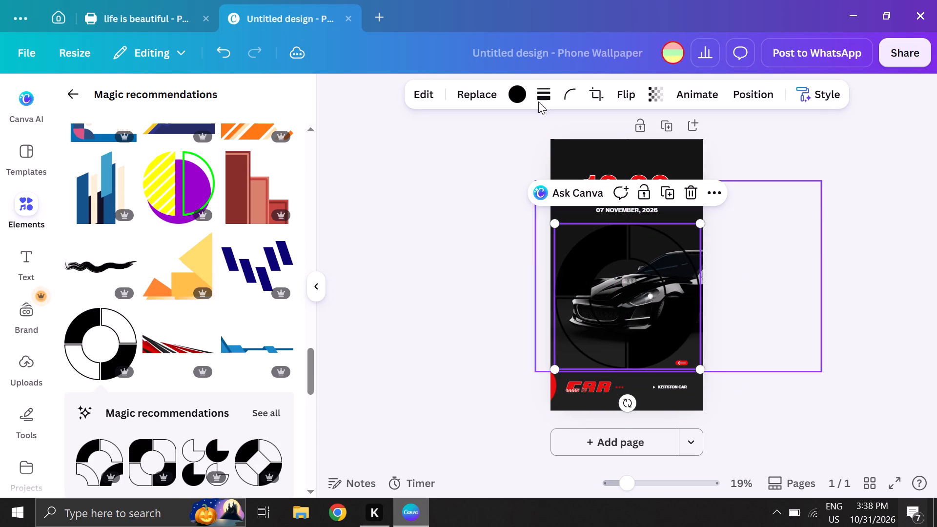
Set the four-segment ring's transparency to 24.
click(657, 96)
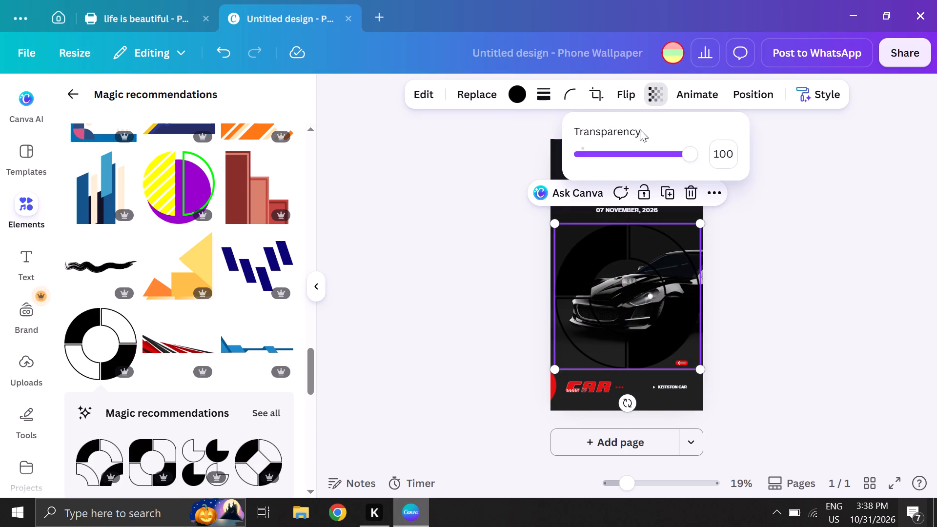
click(607, 154)
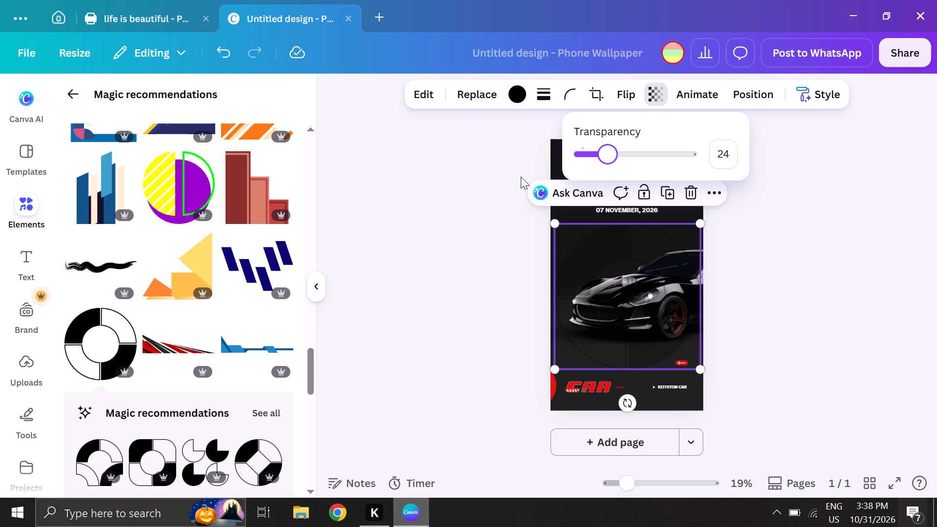
click(467, 212)
click(465, 267)
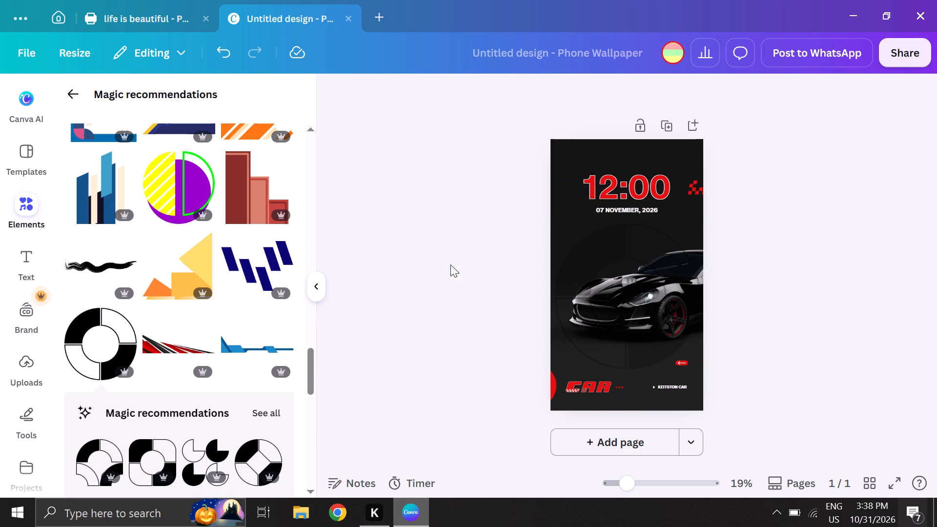
Look through more of the recommended elements for another graphic that suits the car wallpaper.
scroll(228, 286, down, 2)
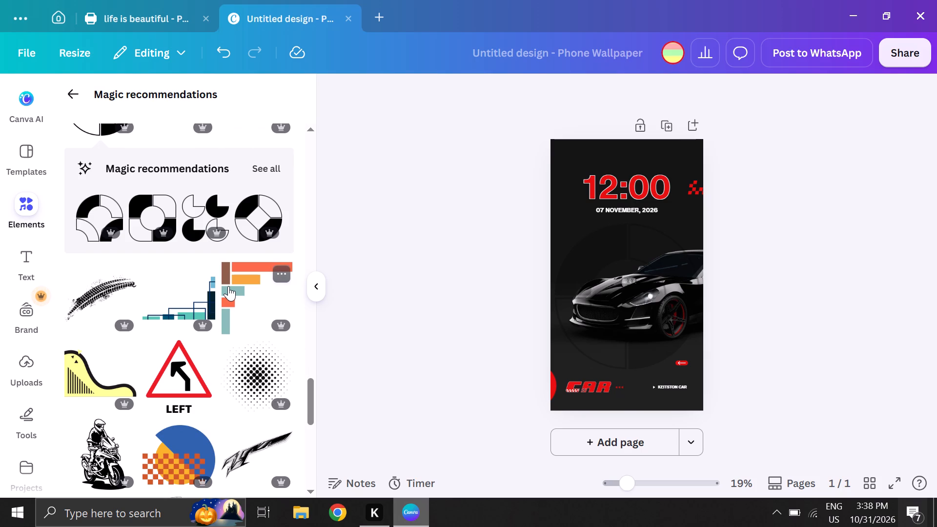
scroll(228, 286, down, 1)
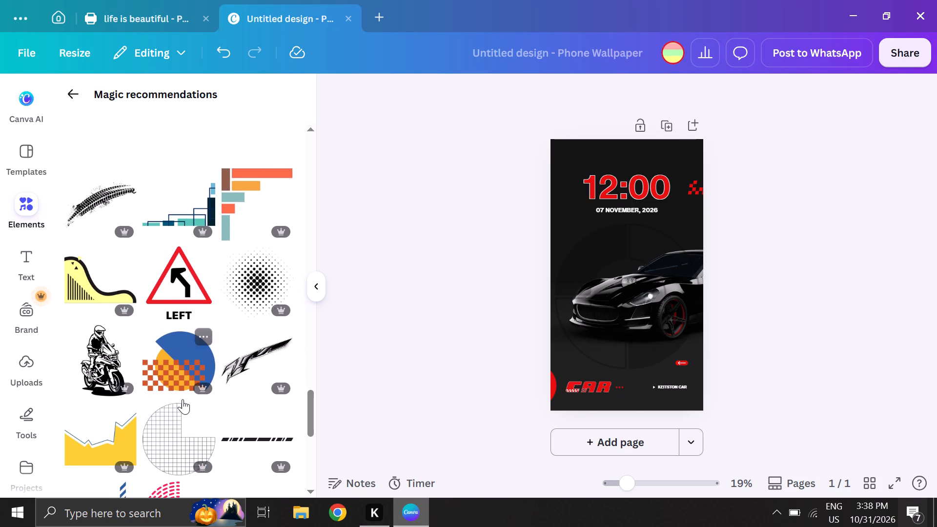
scroll(184, 405, down, 3)
scroll(184, 405, up, 5)
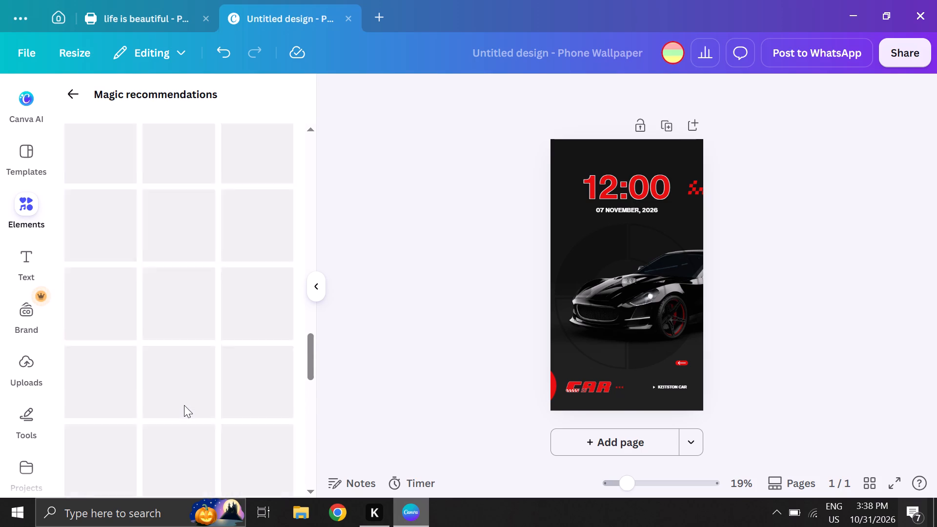
scroll(184, 405, up, 18)
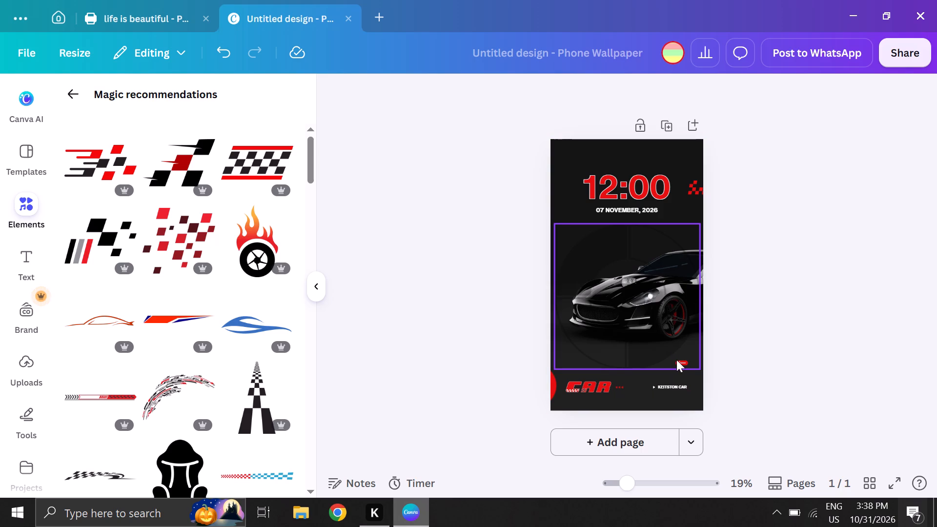
Enlarge the red checkered graphic at the page edge so it reaches next to the 12:00 clock.
click(696, 185)
drag(687, 192, 675, 201)
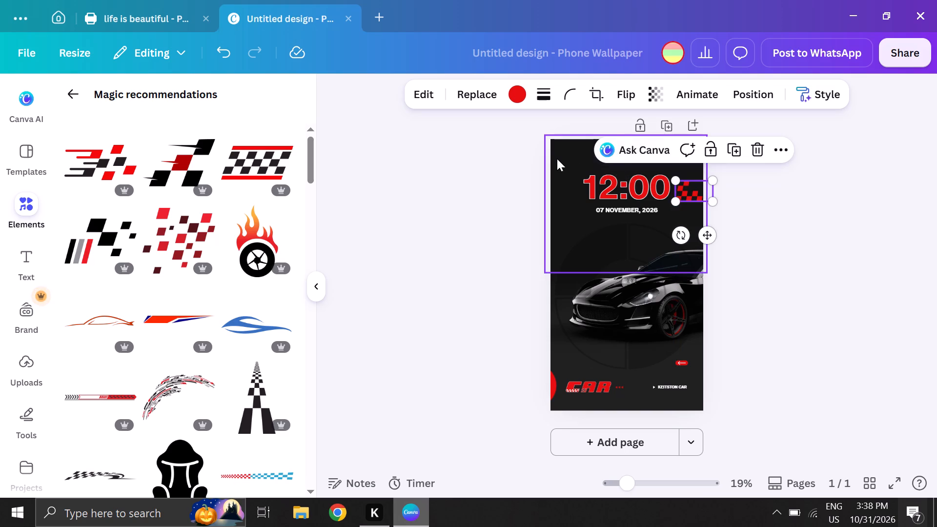
click(557, 159)
click(501, 295)
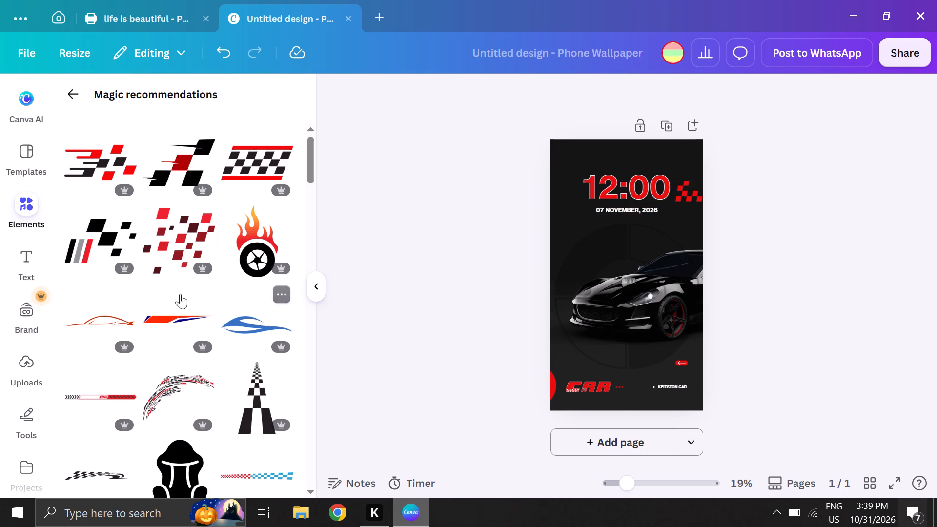
Examine the racing and car graphics in the recommended elements for a further decoration.
scroll(168, 294, down, 2)
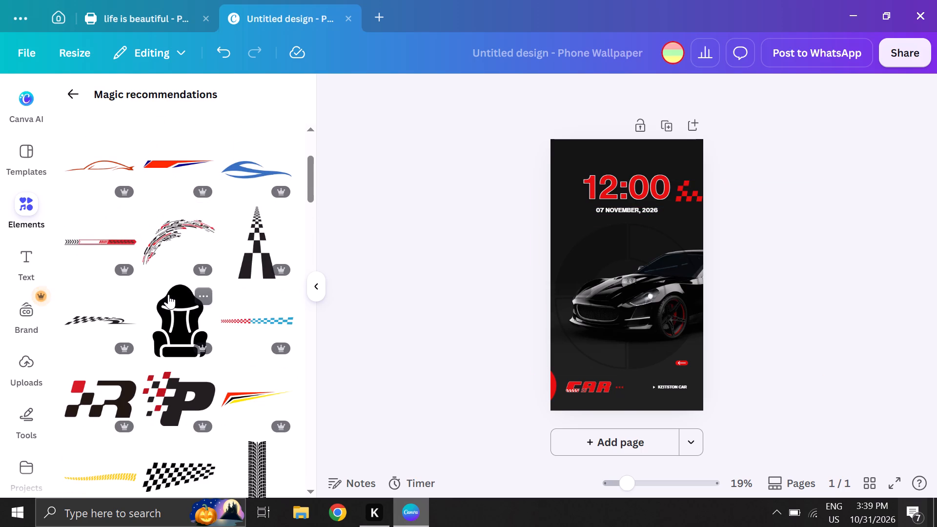
scroll(168, 294, down, 3)
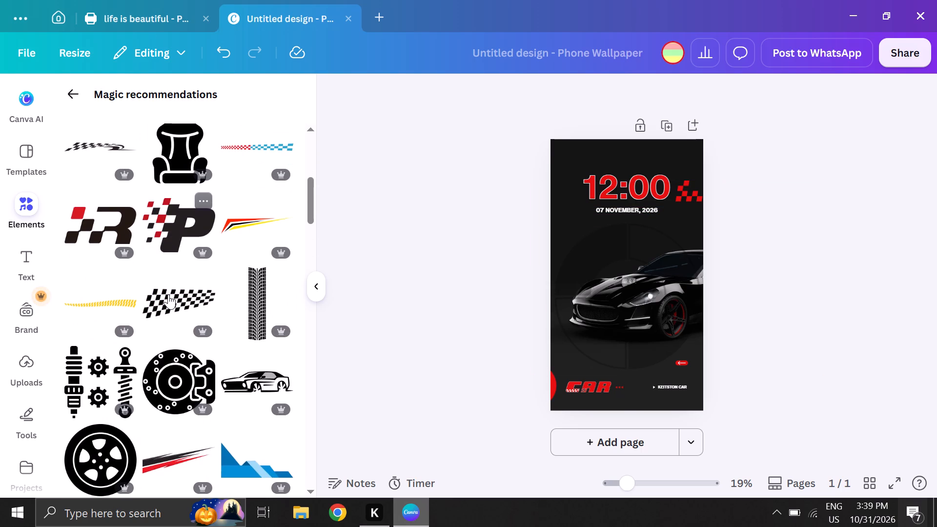
scroll(168, 294, down, 3)
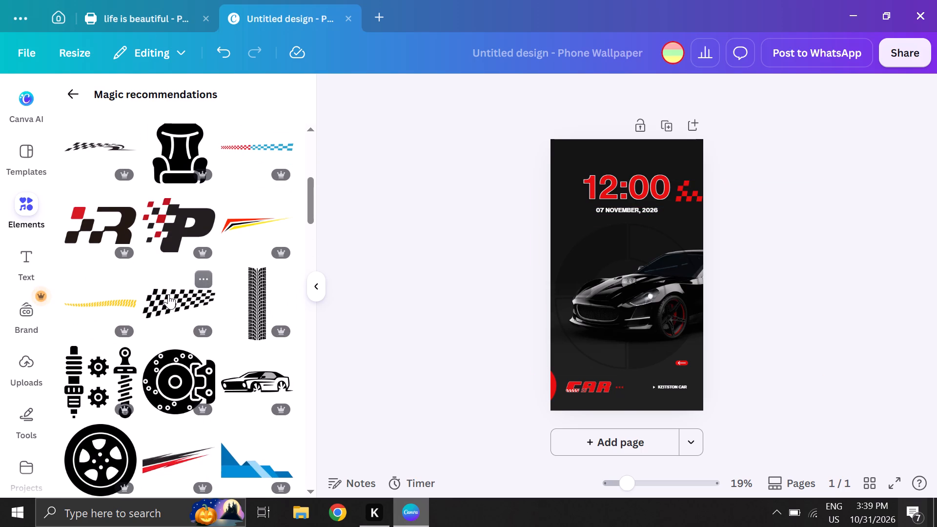
scroll(168, 294, down, 4)
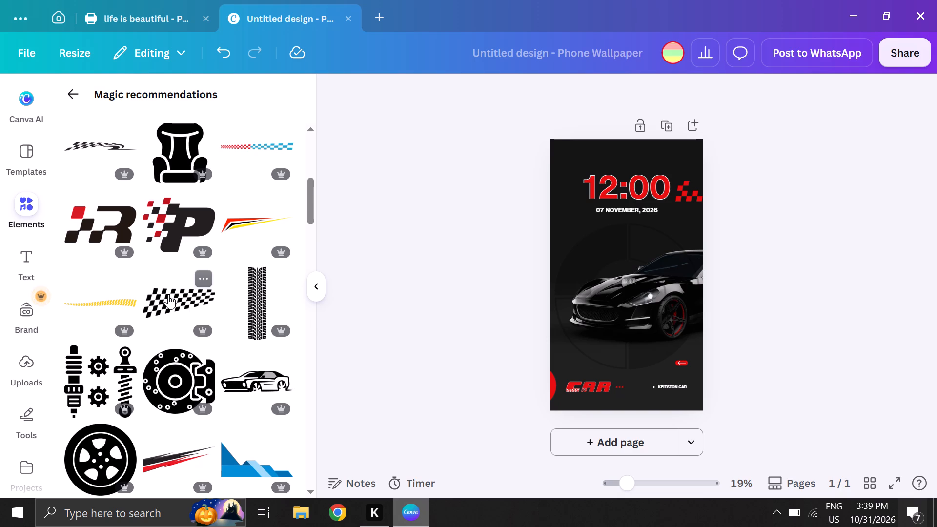
scroll(168, 294, down, 3)
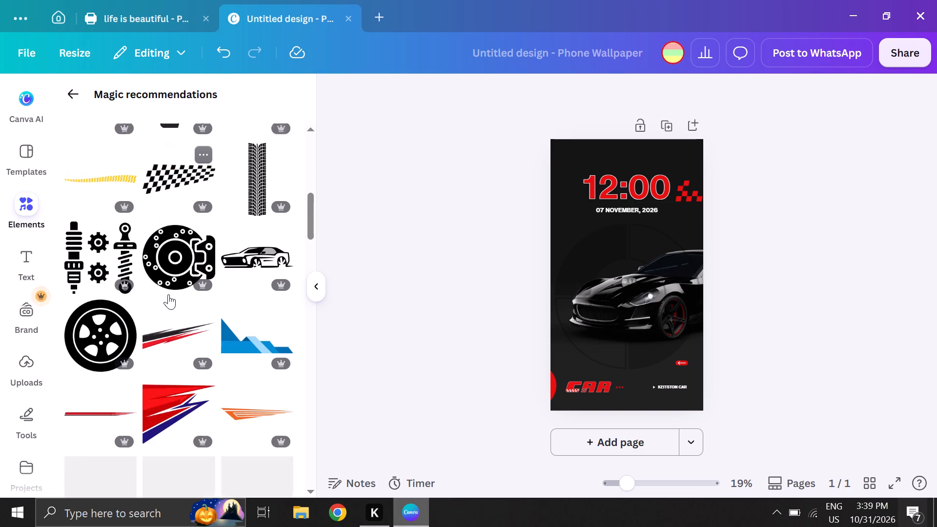
scroll(168, 294, down, 2)
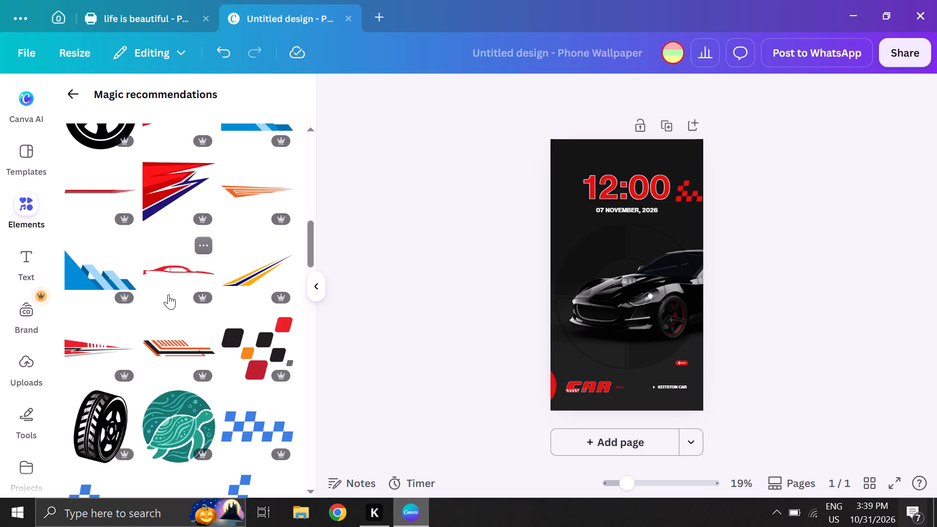
scroll(168, 294, up, 11)
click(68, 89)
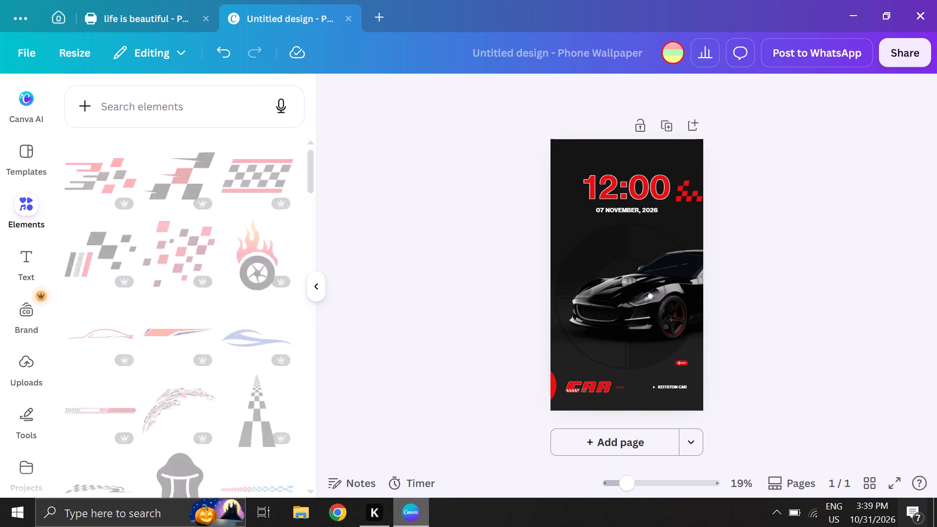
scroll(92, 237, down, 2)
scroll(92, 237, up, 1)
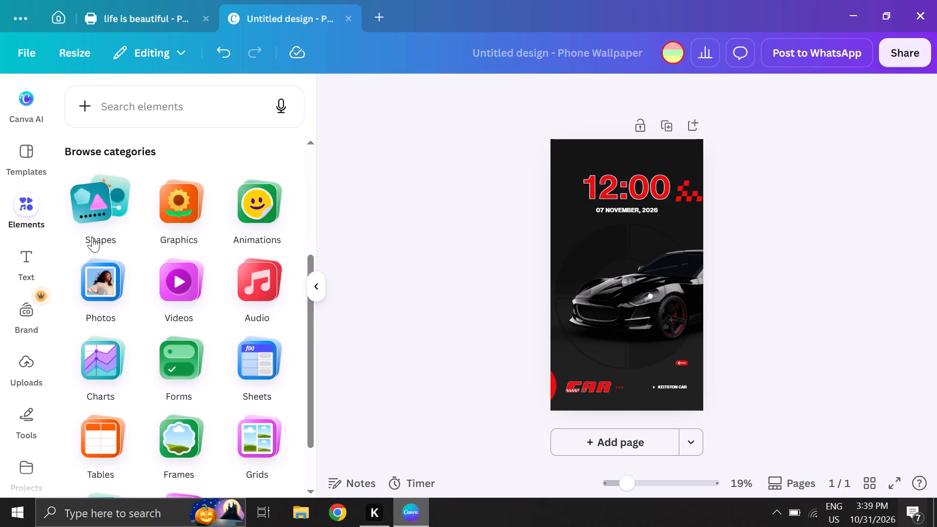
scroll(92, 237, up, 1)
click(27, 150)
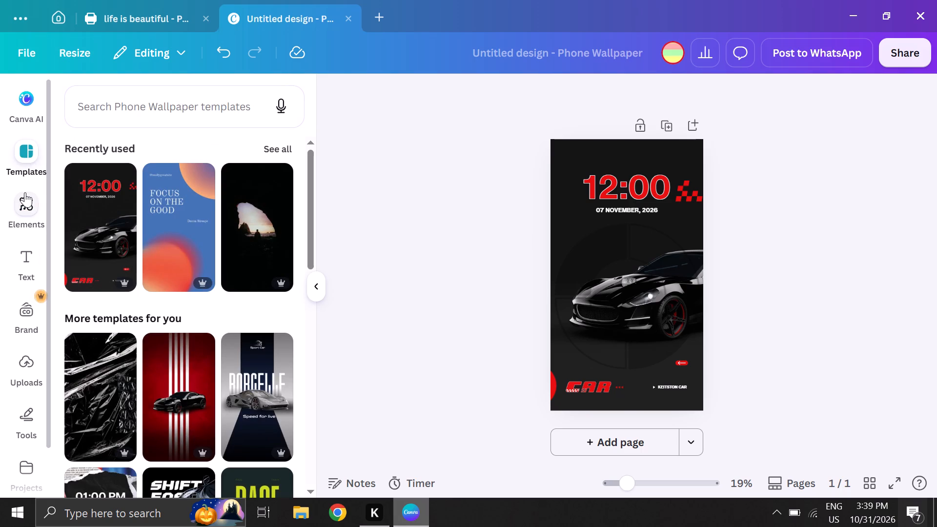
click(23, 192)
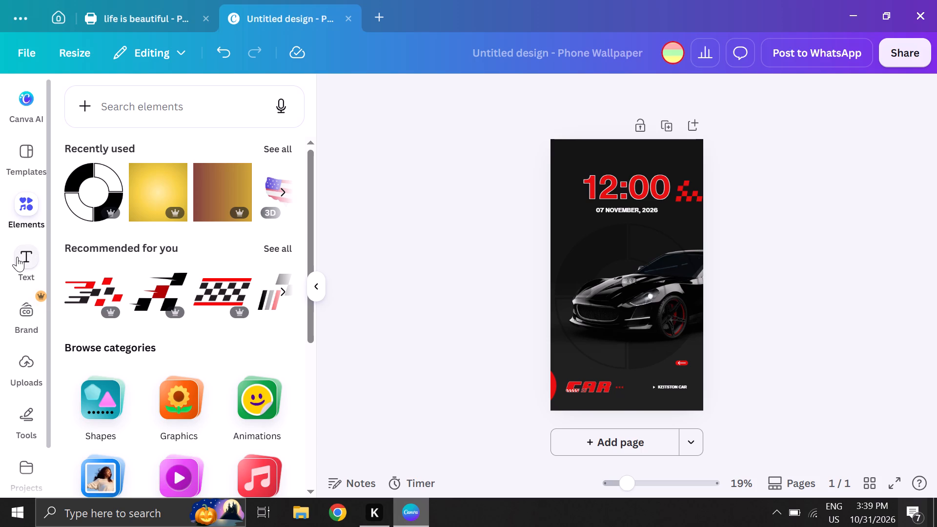
Find the brush-style FLAIR font combination among the text styles and add it to the wallpaper.
click(17, 256)
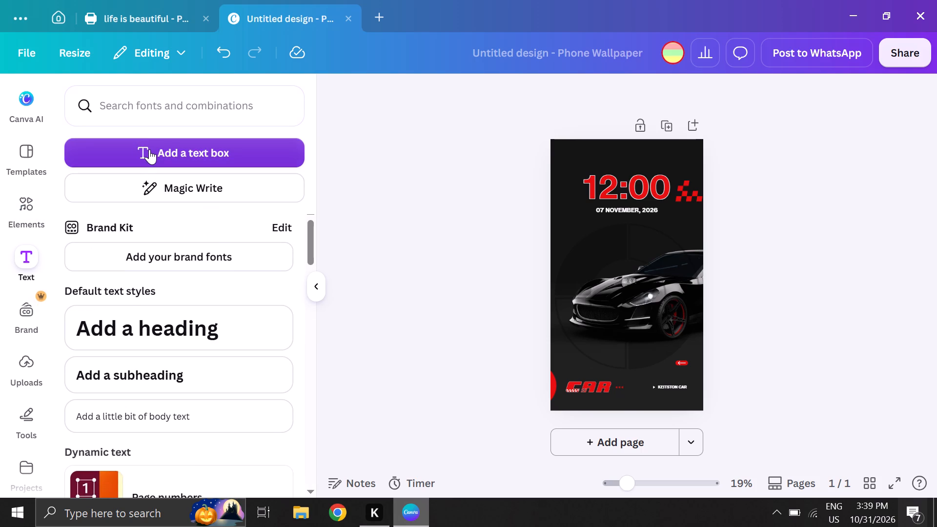
scroll(176, 360, down, 5)
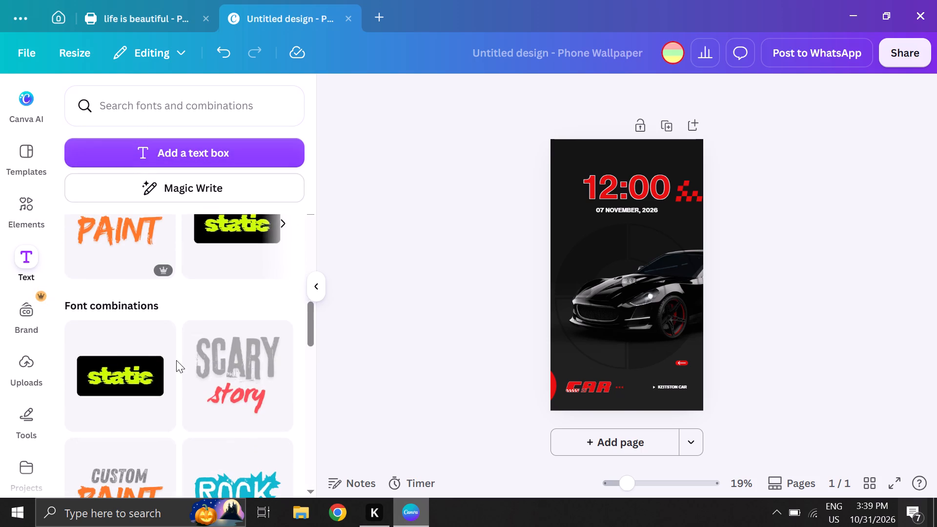
scroll(176, 360, down, 2)
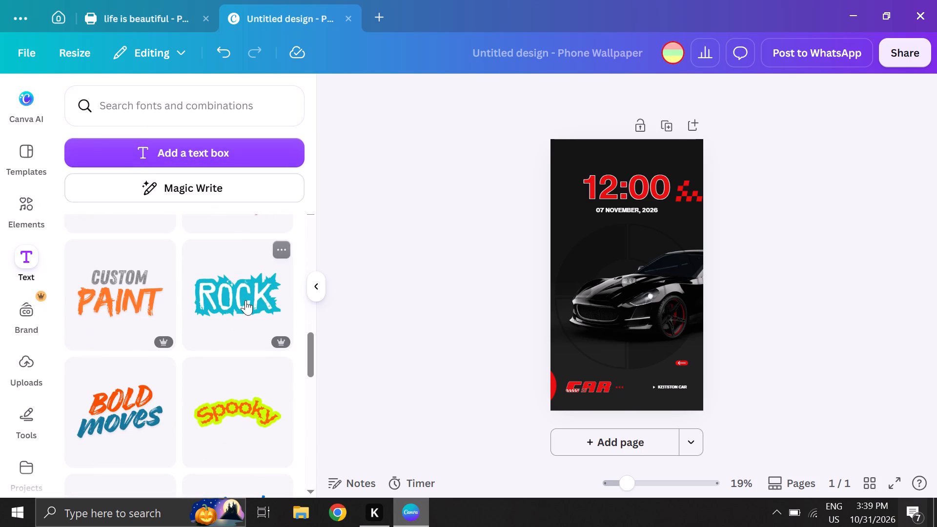
scroll(245, 301, down, 5)
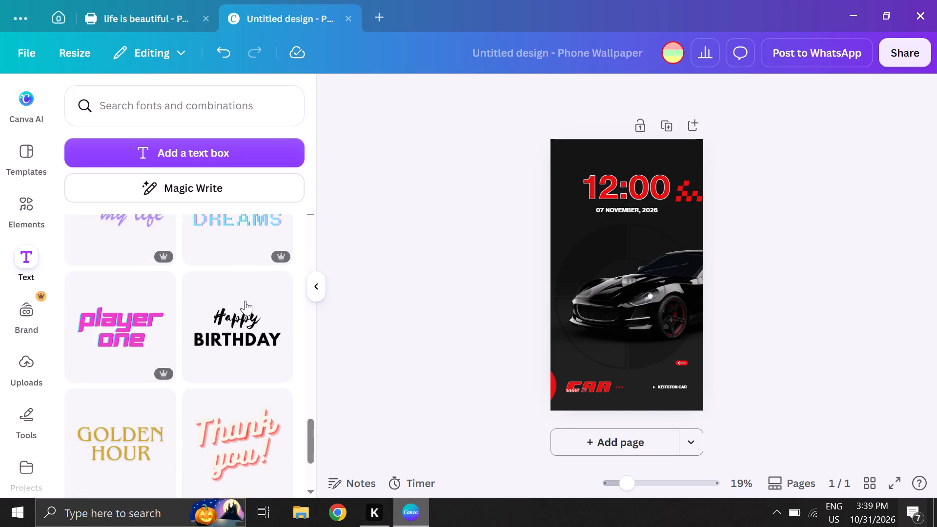
scroll(245, 301, down, 7)
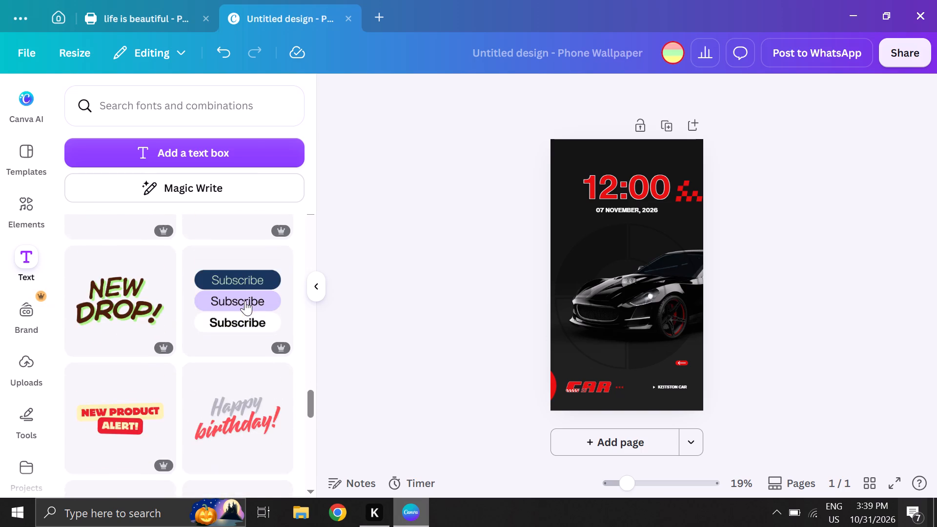
scroll(245, 301, down, 6)
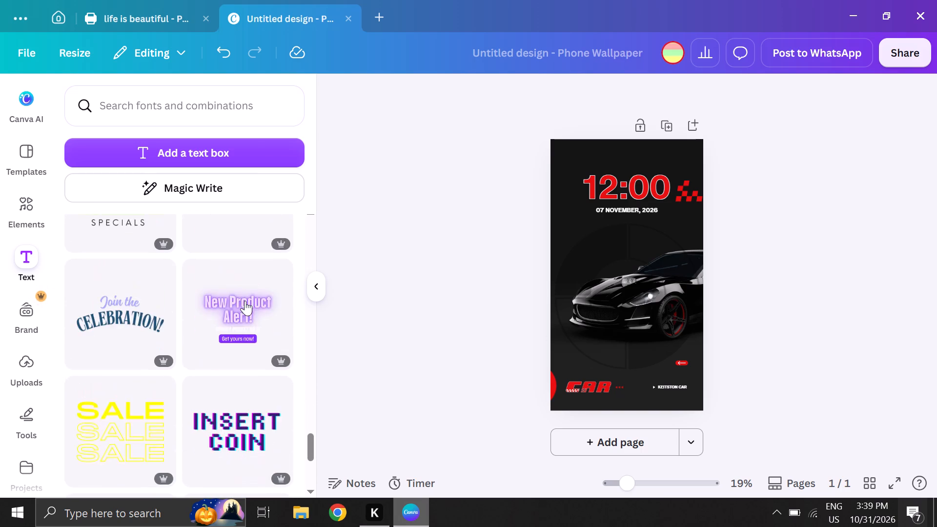
scroll(245, 301, down, 5)
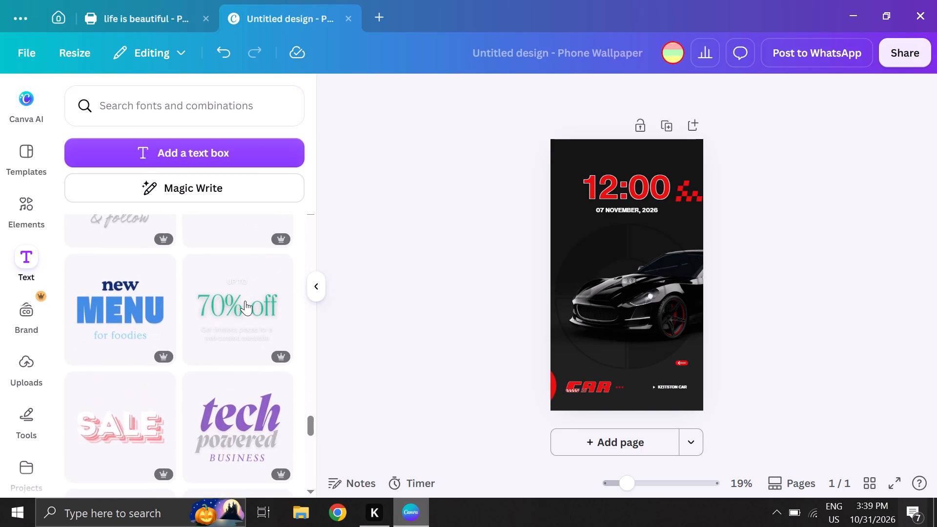
scroll(245, 301, down, 4)
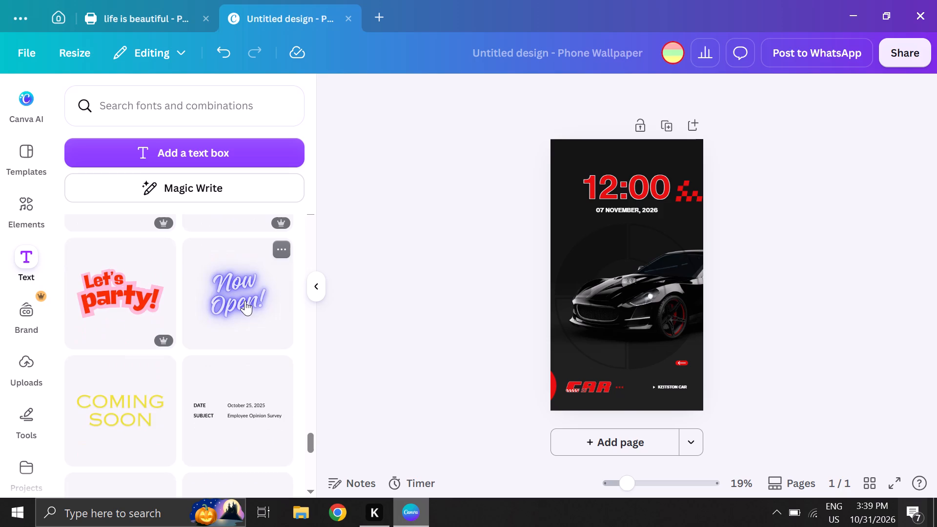
scroll(245, 301, down, 2)
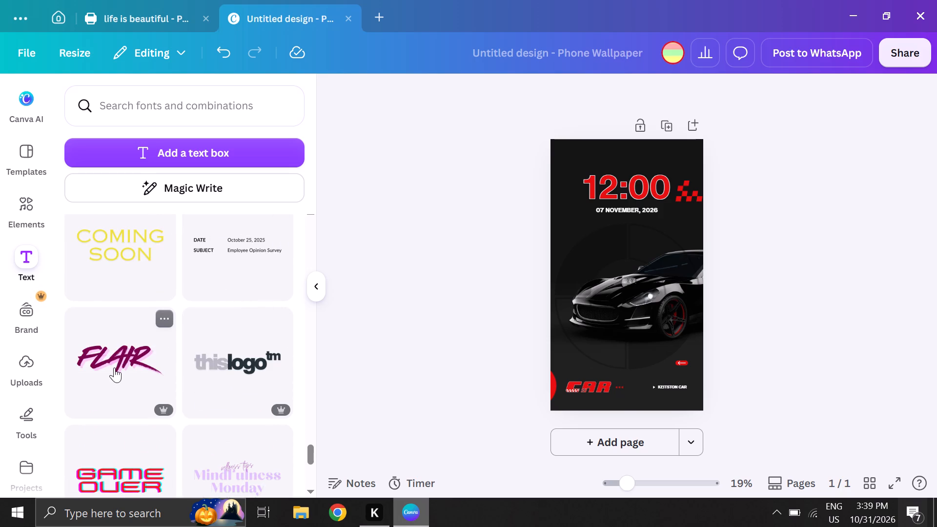
click(114, 367)
Replace the FLAIR wording with RACING.
click(633, 259)
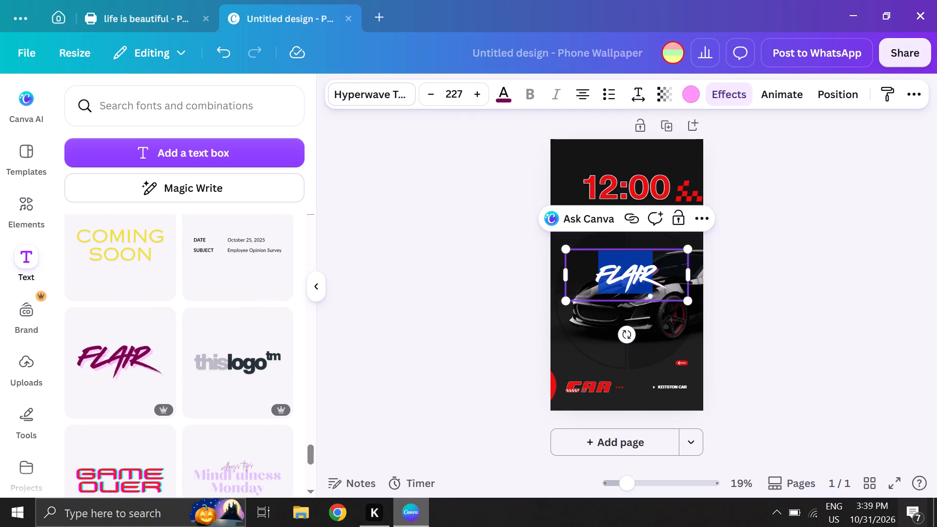
text(RA)
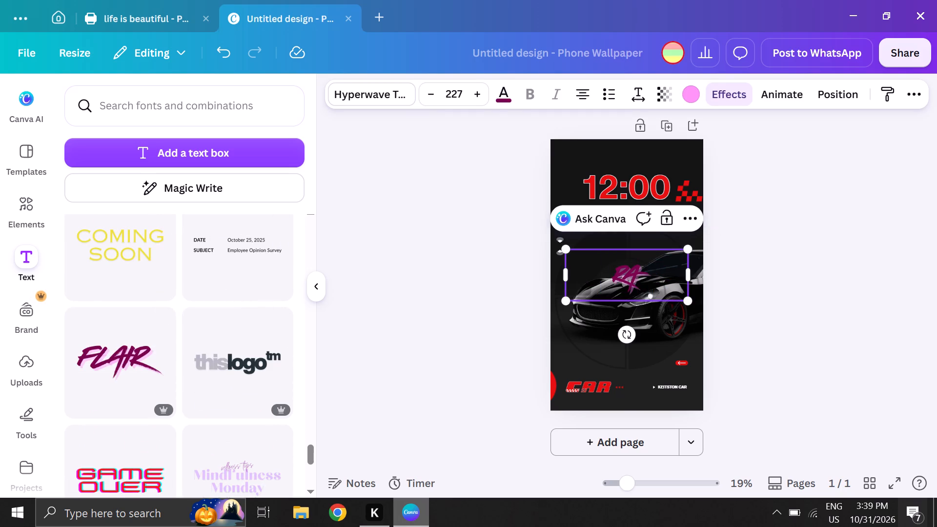
text(CING)
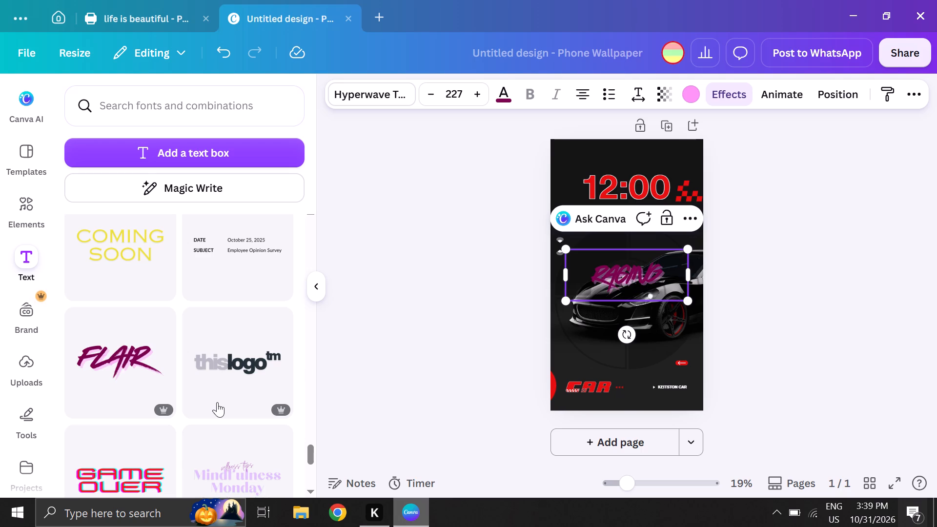
Look through the font combinations and recently used text styles for another lettering that suits the car wallpaper.
scroll(217, 402, down, 6)
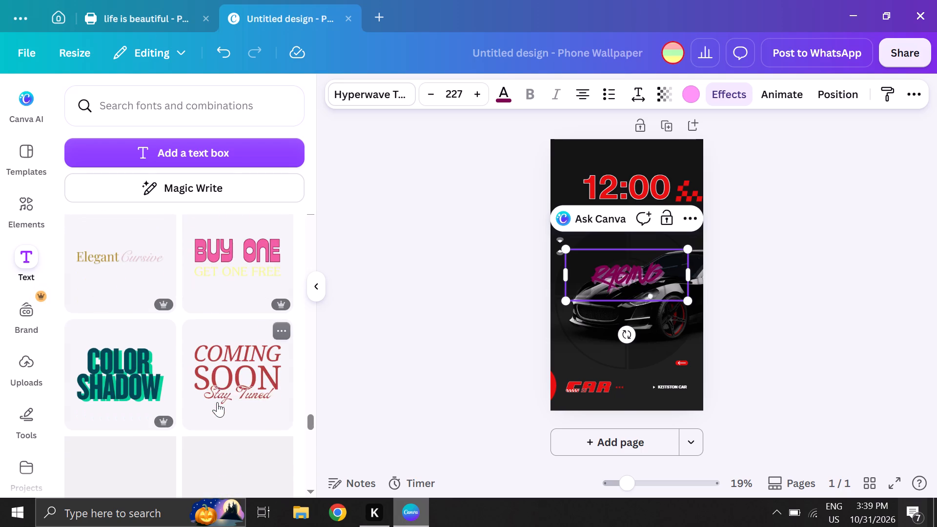
scroll(217, 402, down, 1)
scroll(217, 402, up, 10)
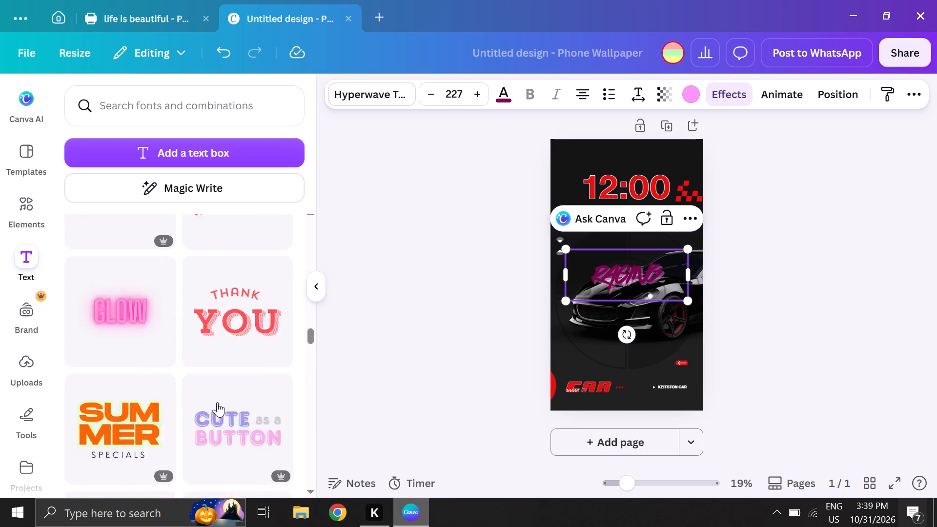
scroll(217, 402, up, 18)
scroll(217, 402, up, 10)
scroll(217, 402, down, 5)
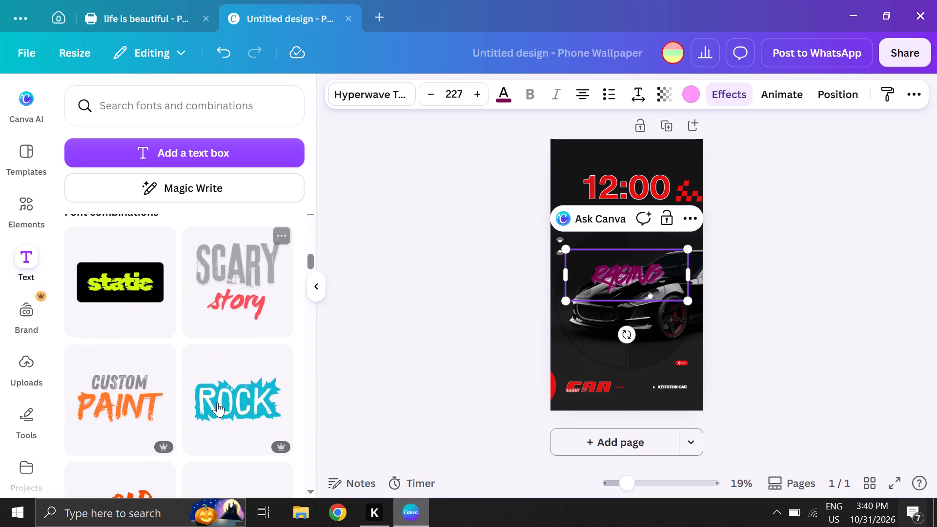
scroll(217, 402, down, 3)
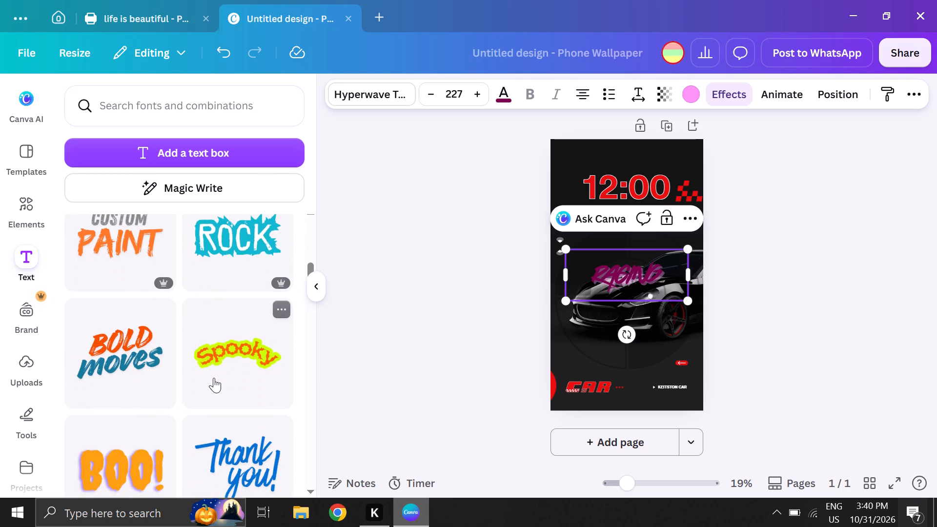
scroll(214, 378, down, 1)
scroll(288, 314, down, 2)
scroll(288, 314, up, 3)
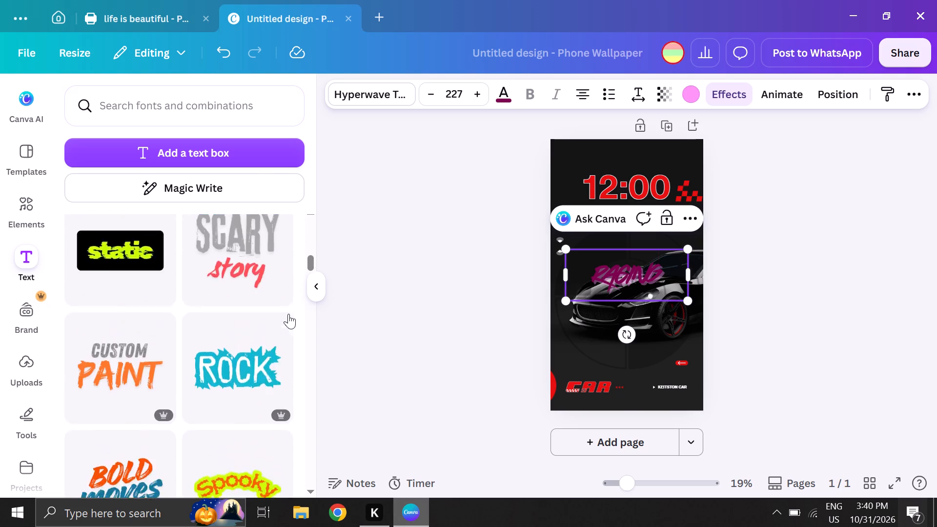
scroll(288, 314, up, 5)
scroll(232, 384, left, 3)
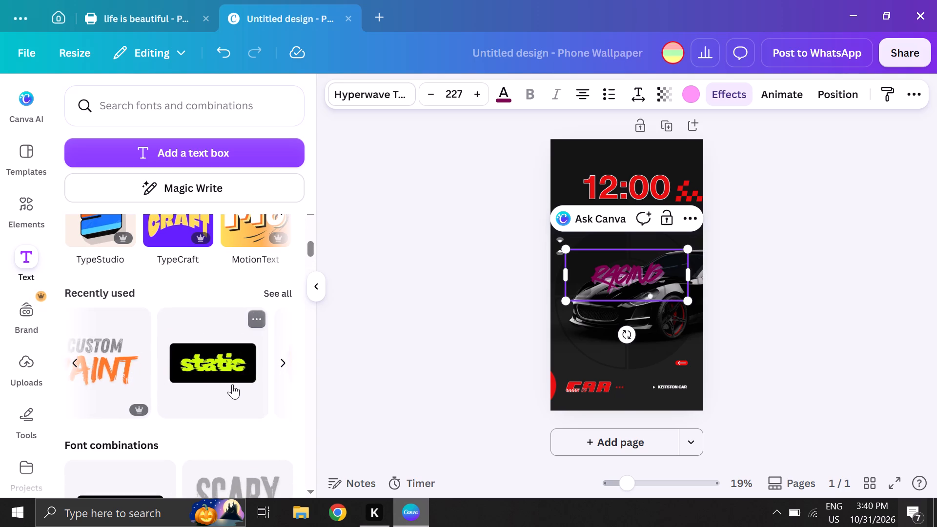
scroll(232, 384, left, 4)
right_click(232, 384)
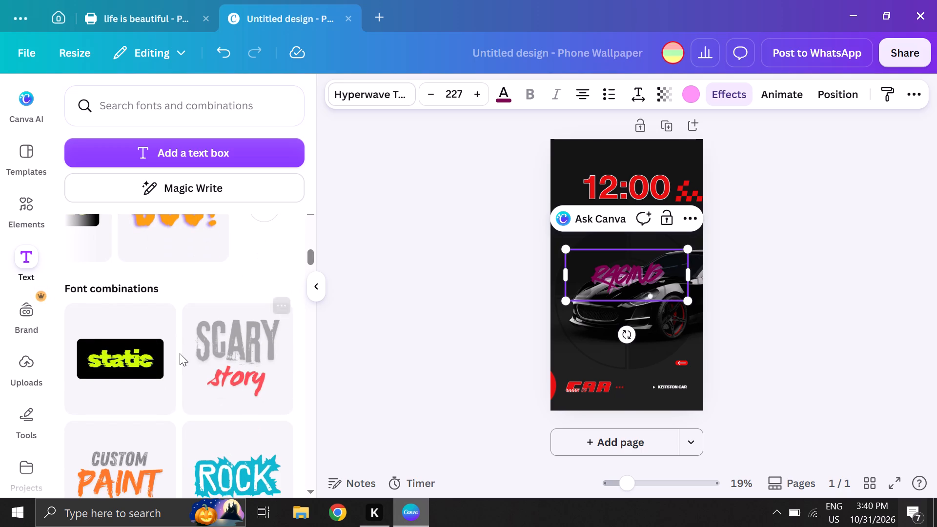
scroll(180, 353, left, 2)
scroll(180, 353, down, 2)
scroll(180, 353, left, 1)
scroll(180, 353, down, 2)
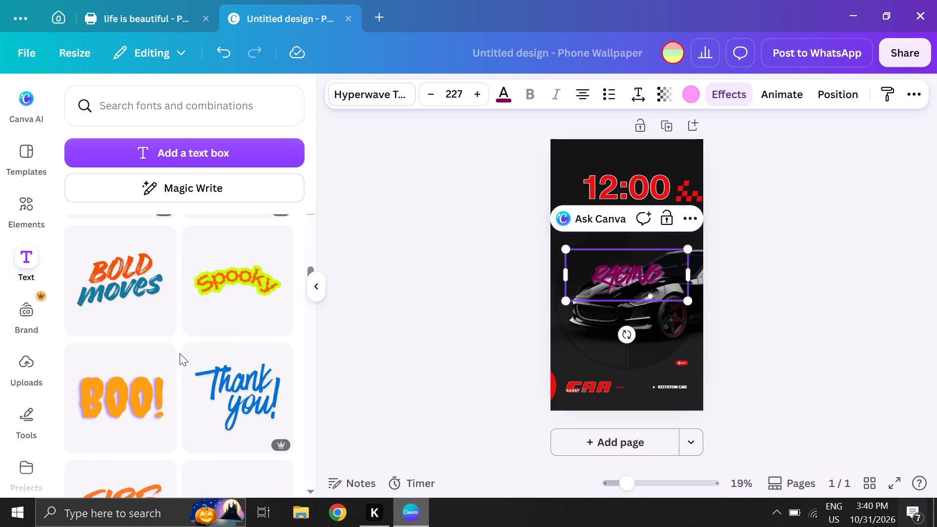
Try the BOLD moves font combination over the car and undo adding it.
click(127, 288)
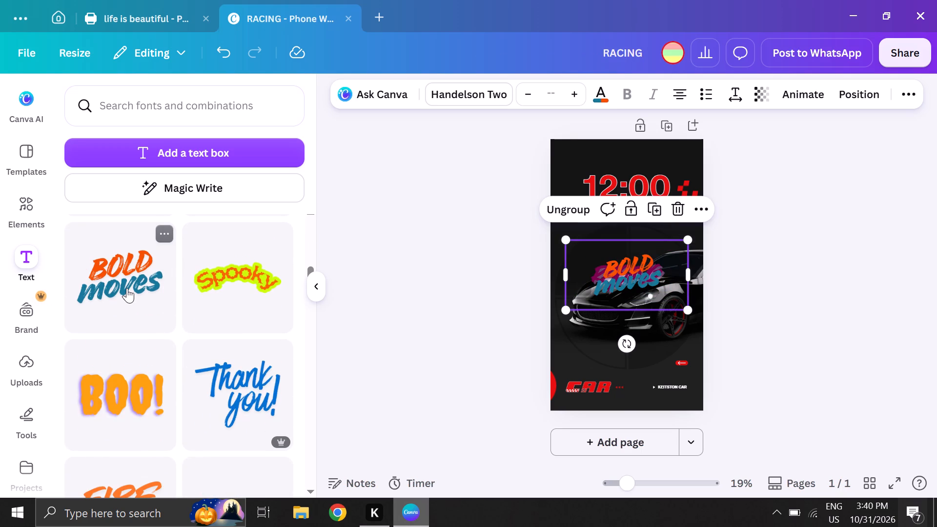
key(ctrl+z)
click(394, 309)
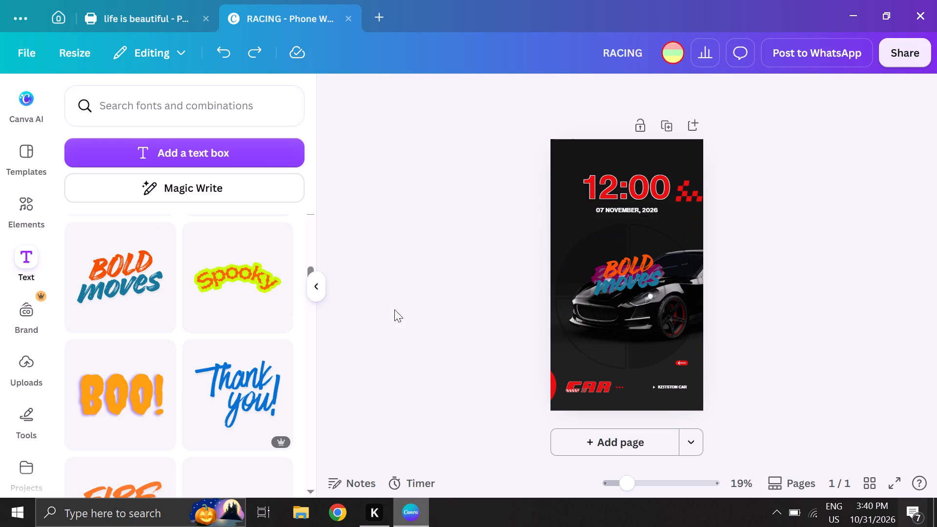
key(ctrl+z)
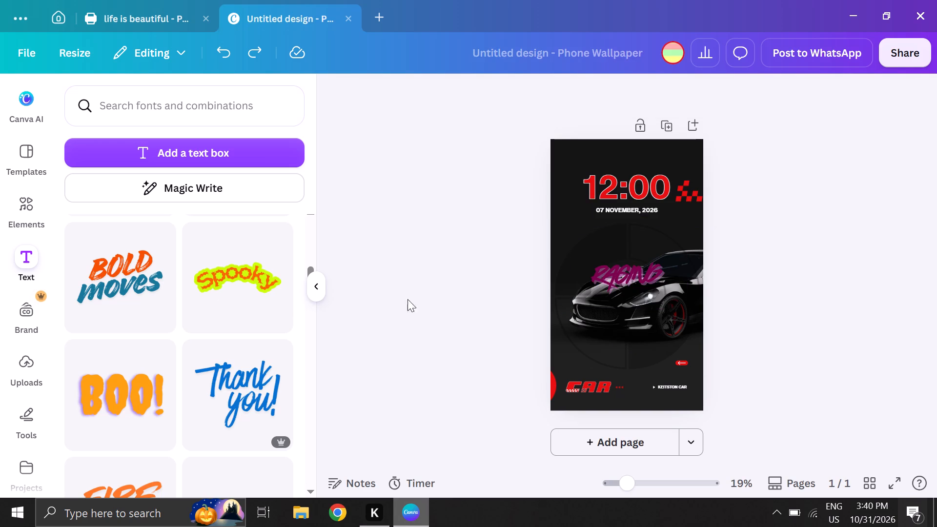
Move the RACING text above the car, enlarge it to font size 294 and centre it roughly below the date.
drag(640, 269, 623, 233)
drag(670, 263, 708, 273)
drag(616, 250, 607, 250)
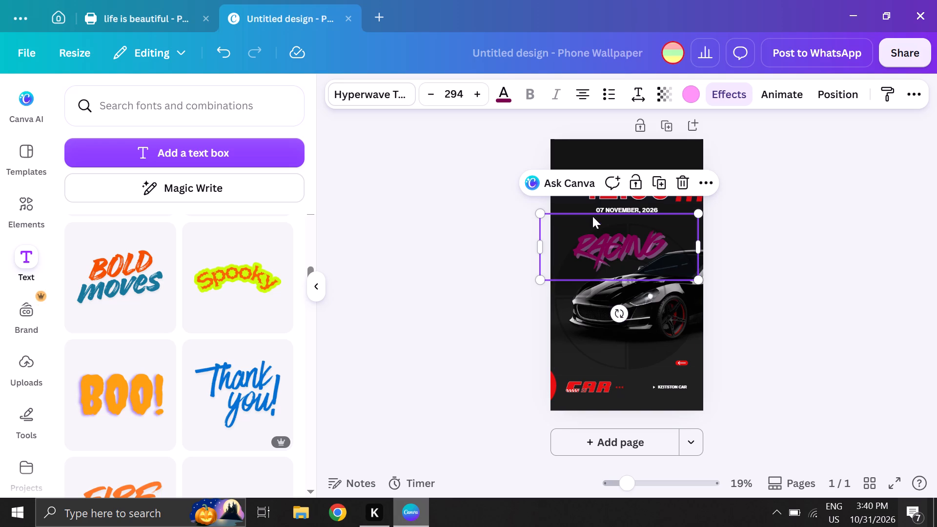
Fade the RACING text by lowering its transparency value to just under 40, and leave it deselected.
click(667, 94)
click(608, 152)
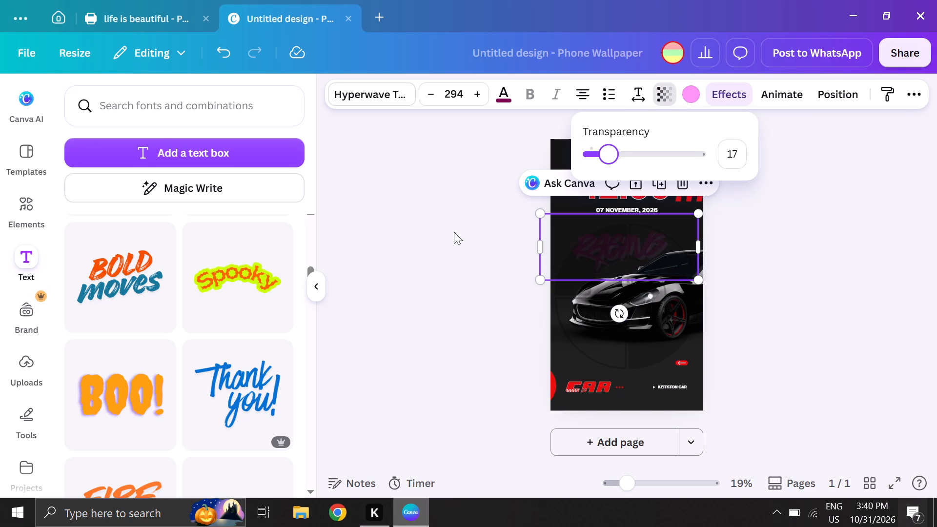
drag(613, 158, 633, 156)
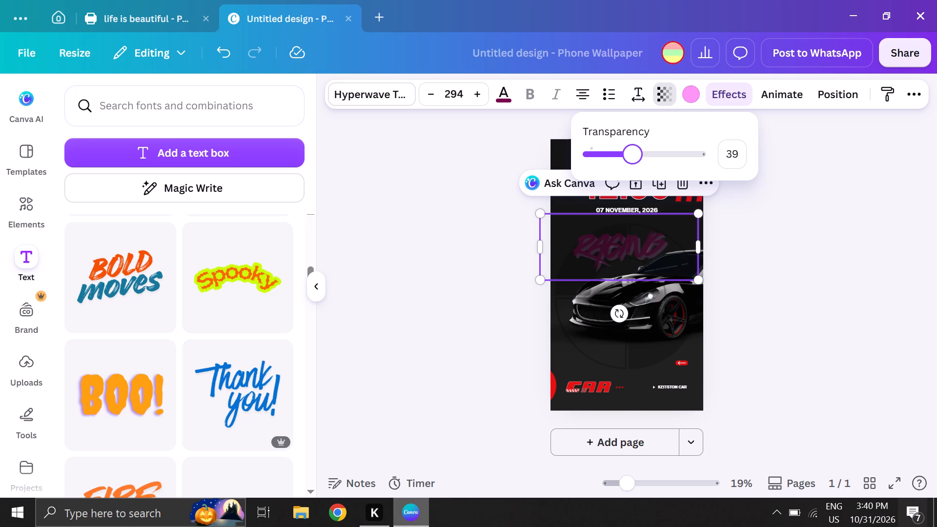
drag(633, 156, 631, 156)
click(434, 305)
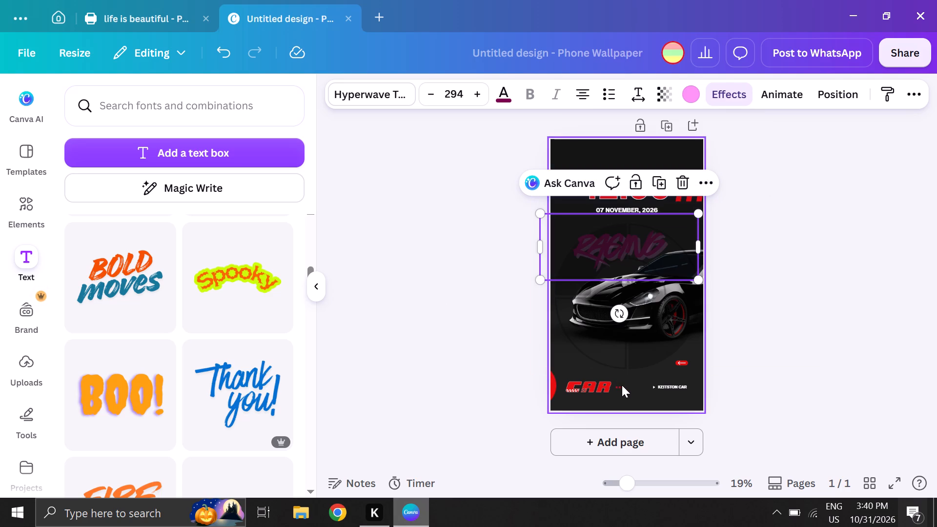
click(639, 377)
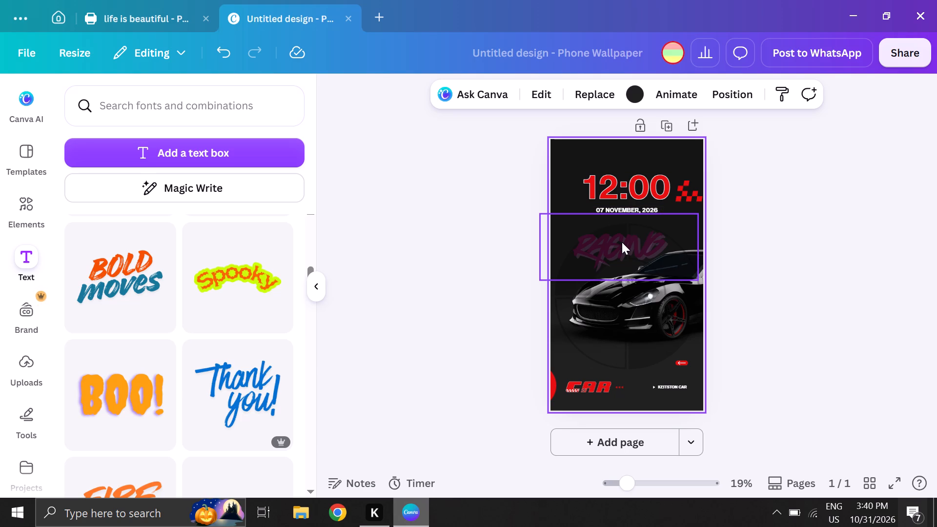
click(474, 381)
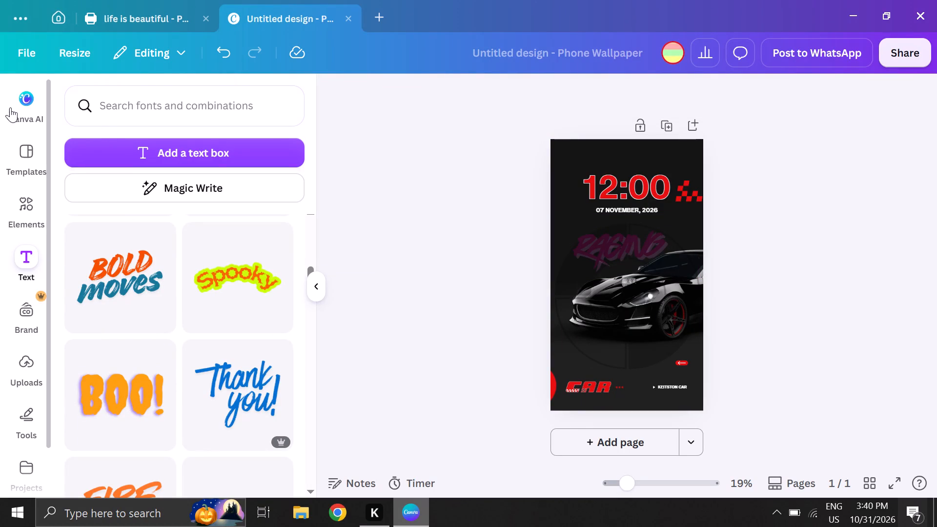
Add the recommended black and dark red slanted checkered graphic and place it at the left page edge above the CAR title.
click(36, 202)
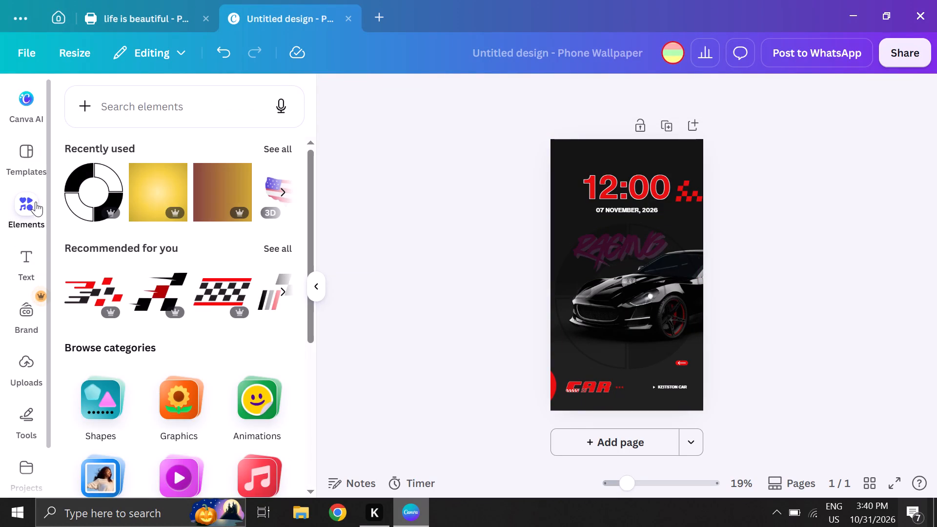
scroll(170, 279, down, 1)
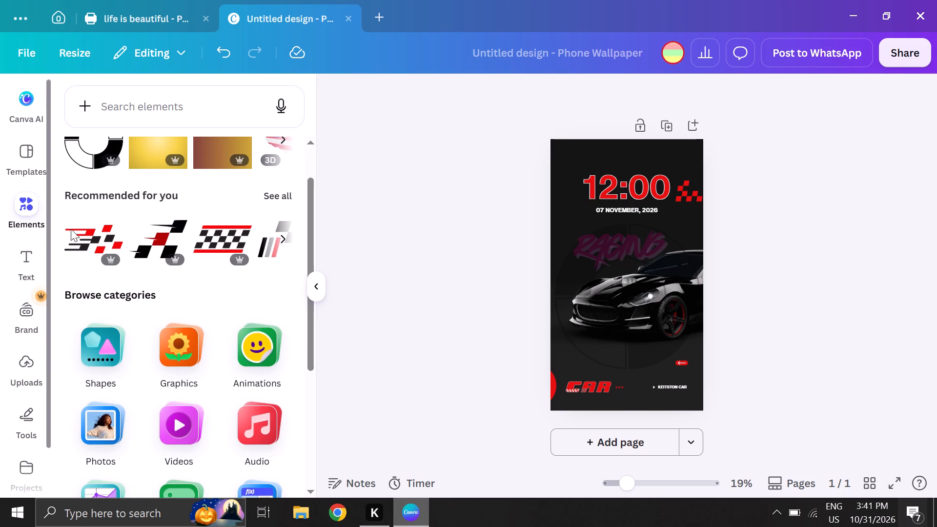
click(160, 242)
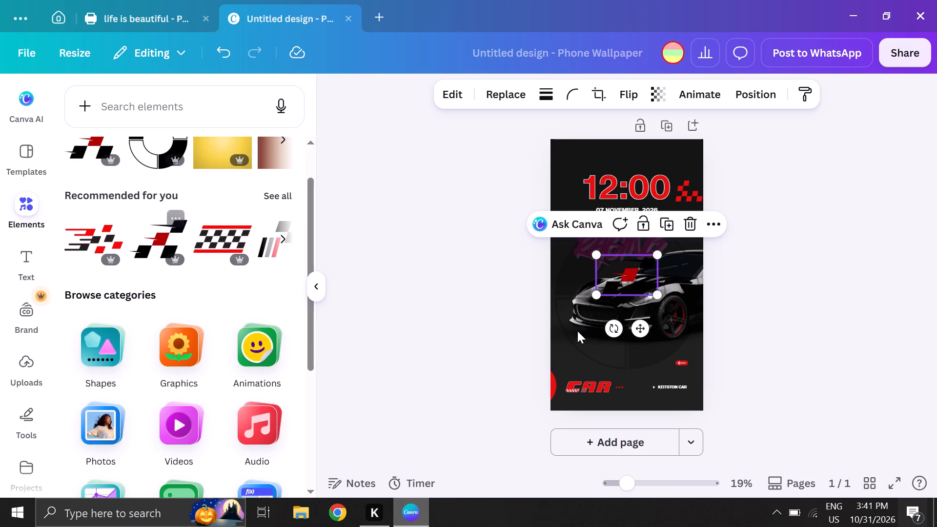
drag(627, 274, 586, 342)
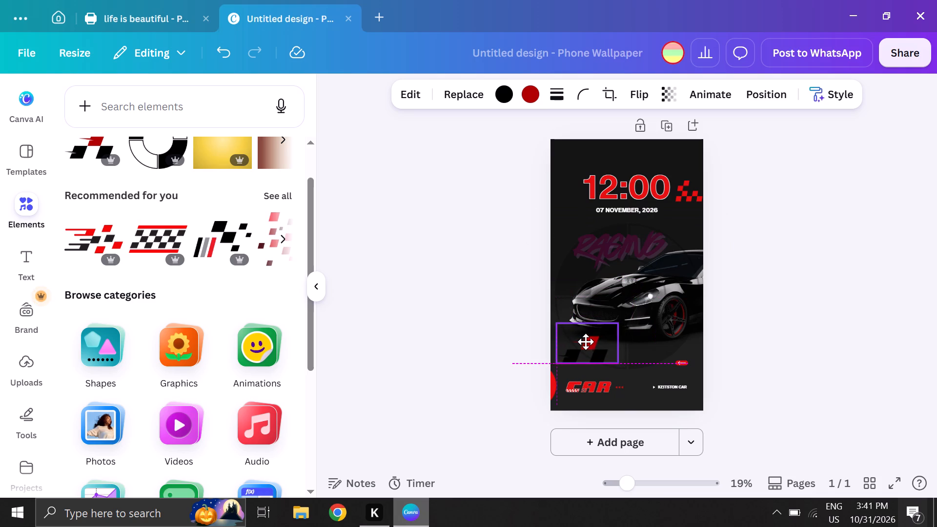
drag(586, 342, 579, 347)
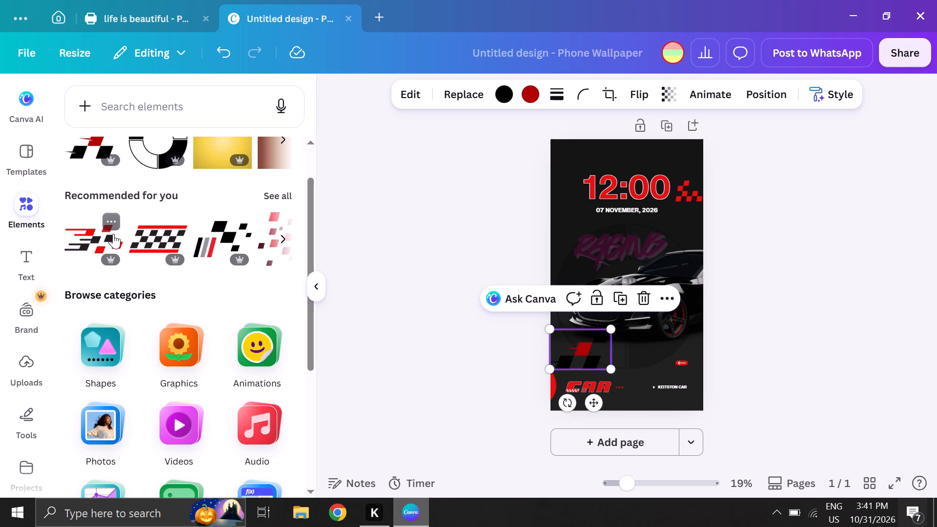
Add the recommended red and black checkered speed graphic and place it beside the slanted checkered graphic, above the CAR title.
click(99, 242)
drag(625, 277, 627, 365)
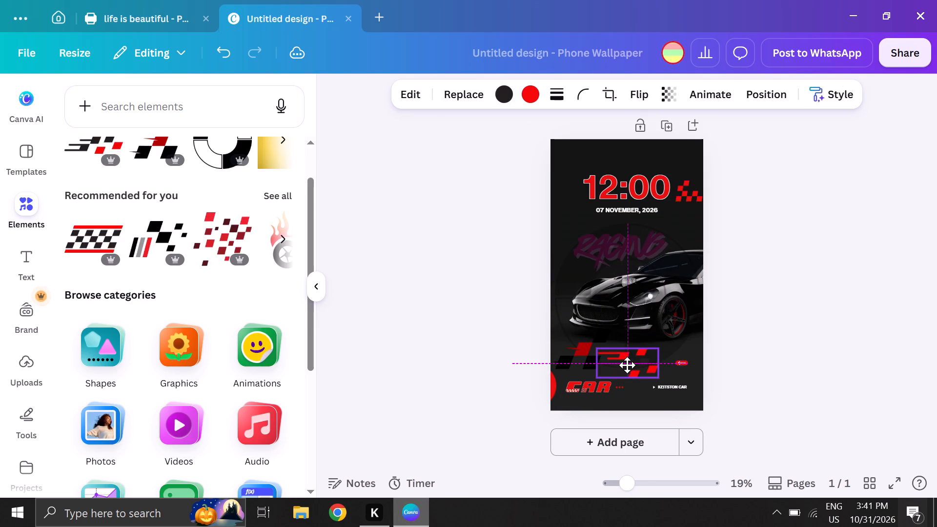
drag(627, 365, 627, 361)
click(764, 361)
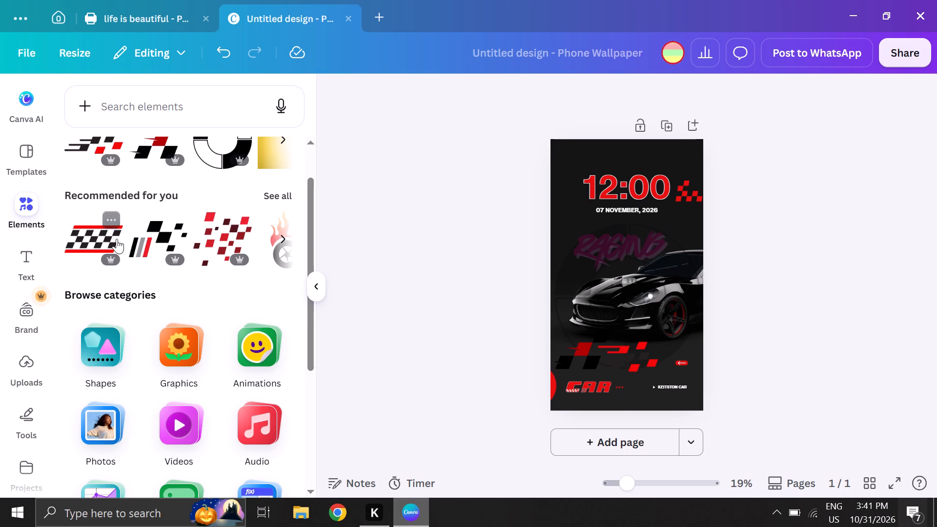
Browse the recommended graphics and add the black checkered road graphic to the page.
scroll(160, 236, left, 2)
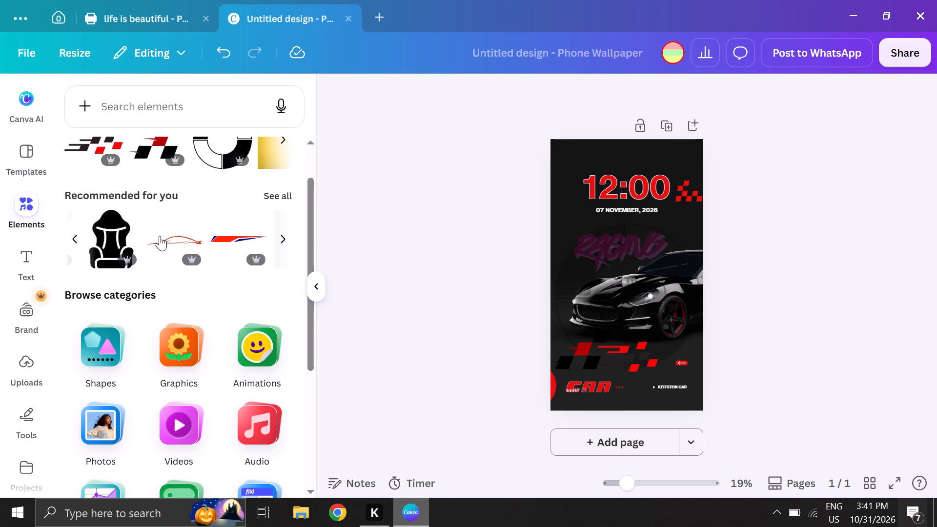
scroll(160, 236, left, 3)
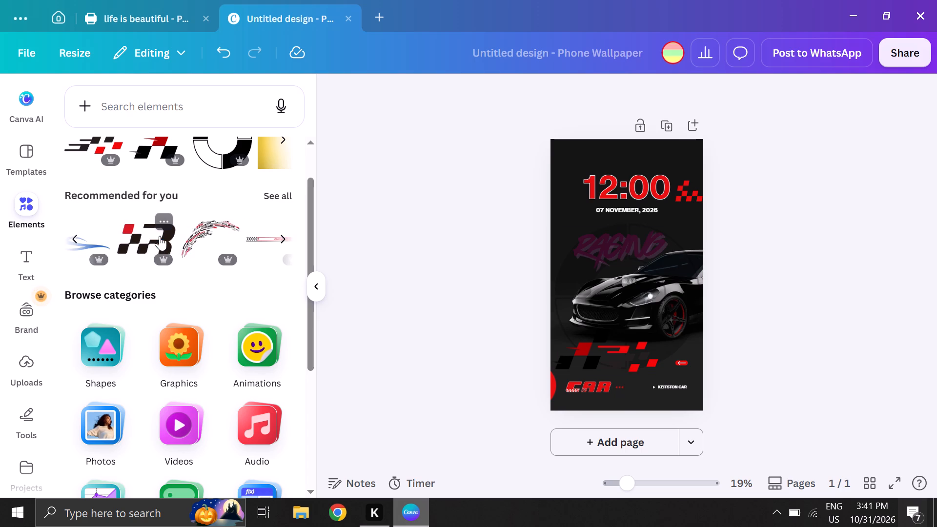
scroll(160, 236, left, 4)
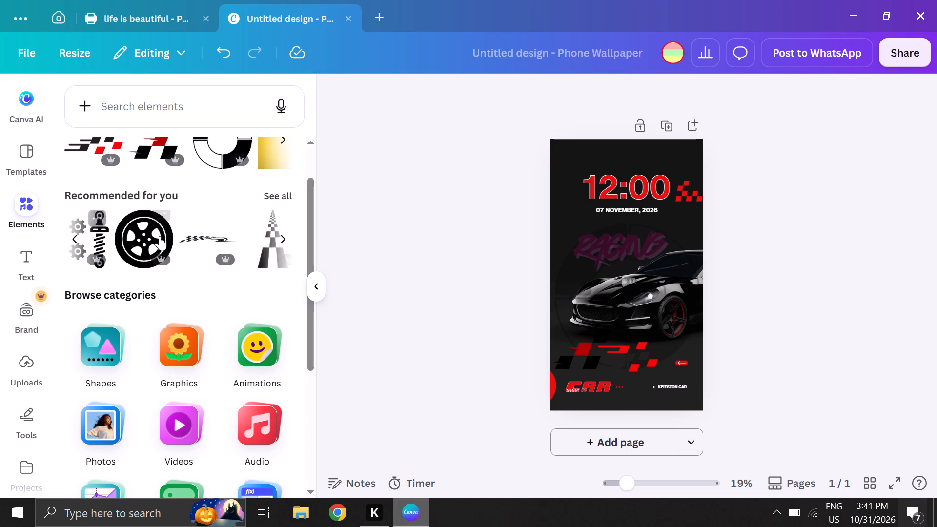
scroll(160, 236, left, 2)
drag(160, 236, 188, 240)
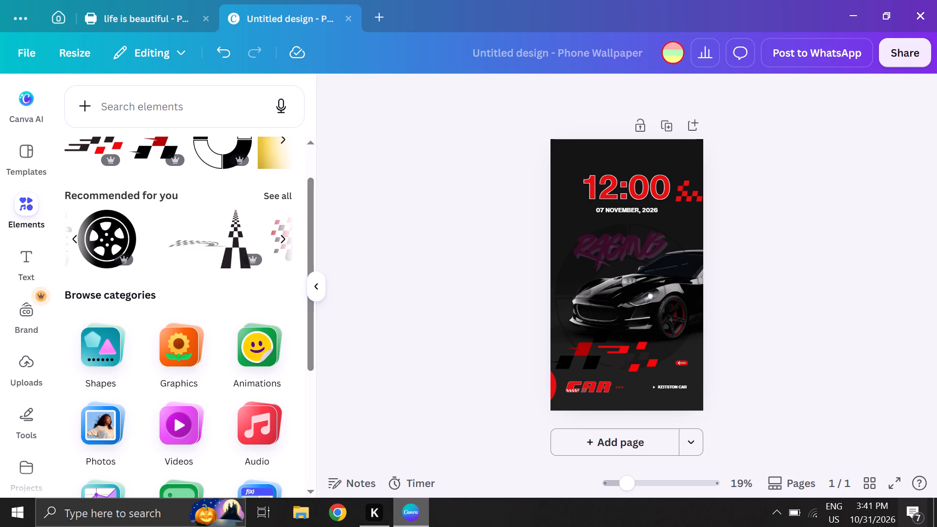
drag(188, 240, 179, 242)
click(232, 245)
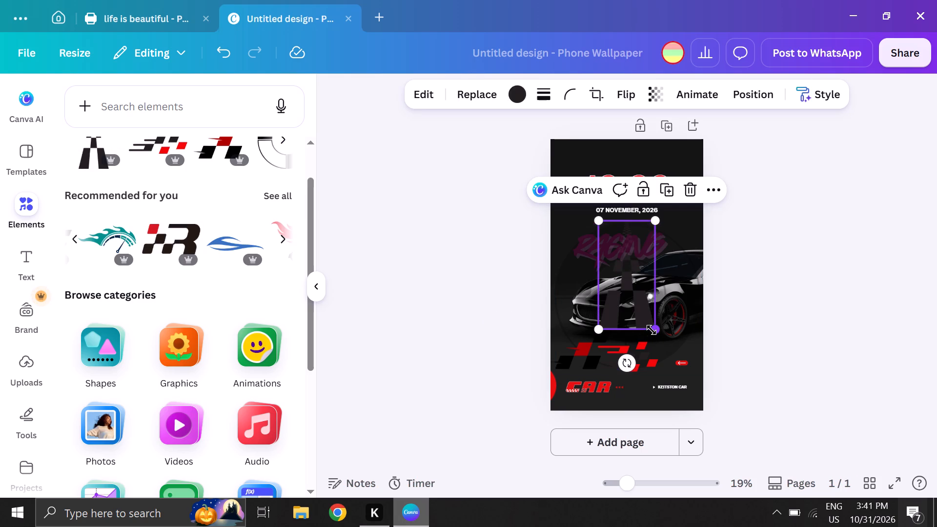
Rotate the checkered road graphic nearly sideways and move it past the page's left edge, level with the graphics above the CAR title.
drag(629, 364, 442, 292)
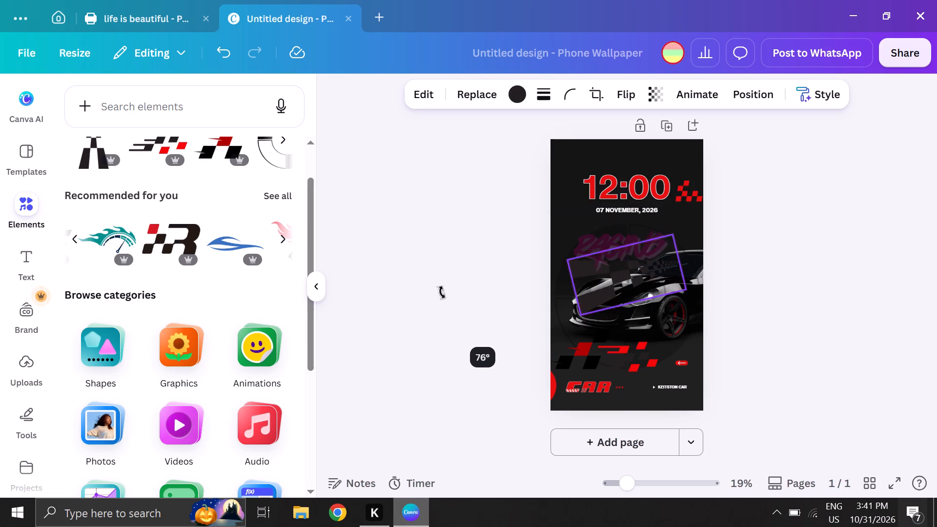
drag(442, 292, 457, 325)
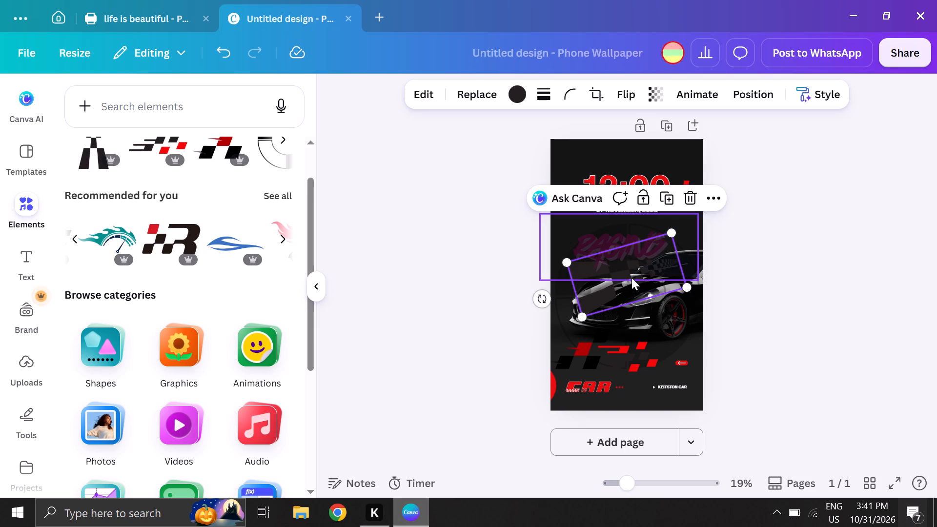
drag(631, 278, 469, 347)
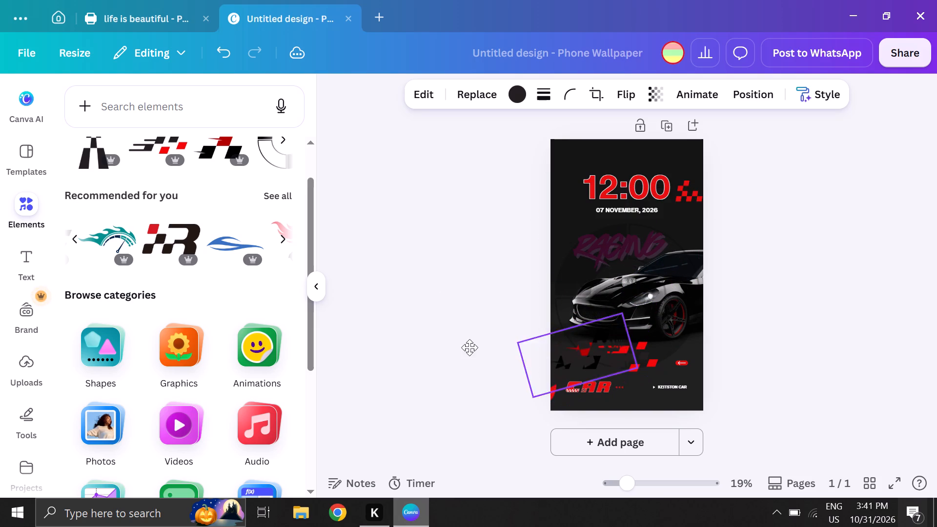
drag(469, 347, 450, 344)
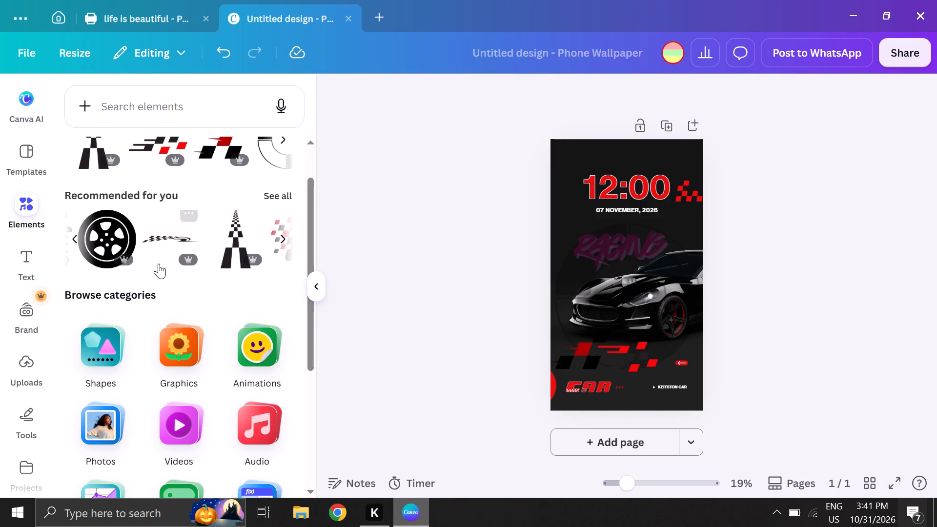
Open the Shapes category of the elements library and look through its line shapes.
scroll(159, 263, down, 2)
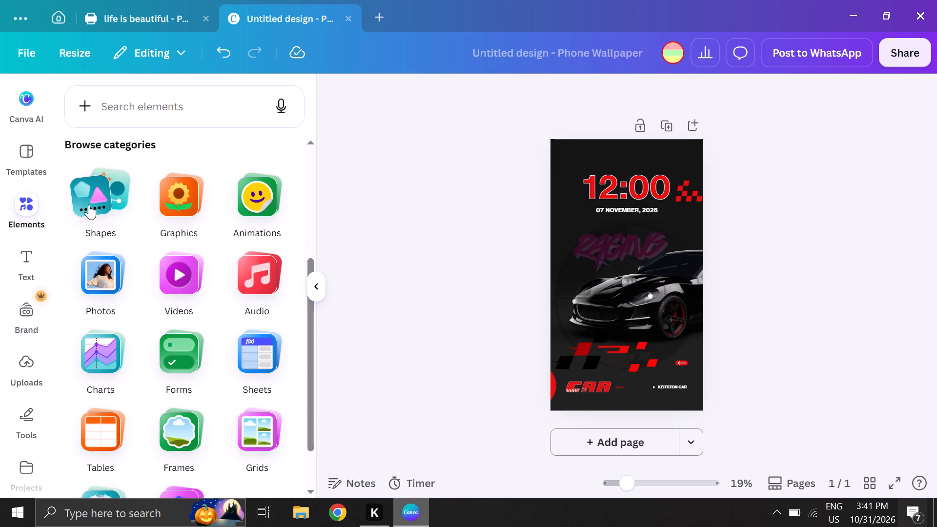
click(89, 204)
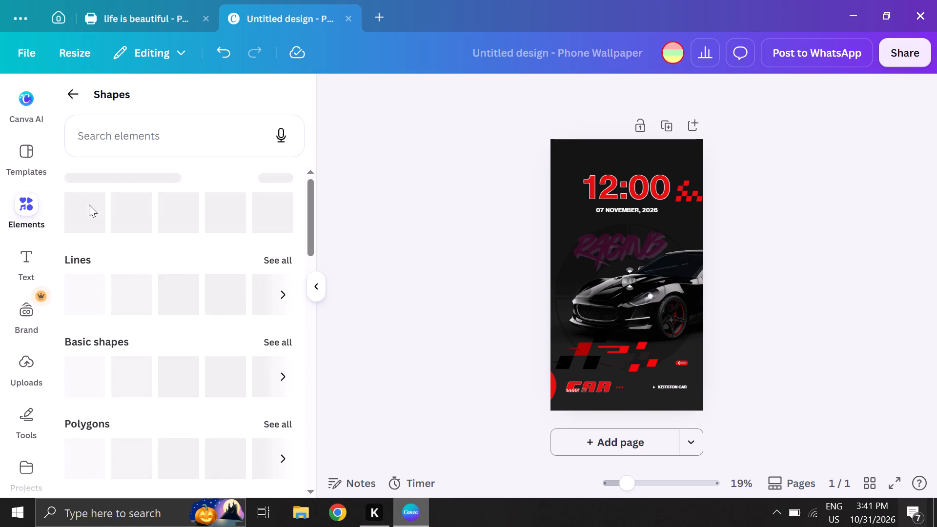
scroll(163, 306, left, 1)
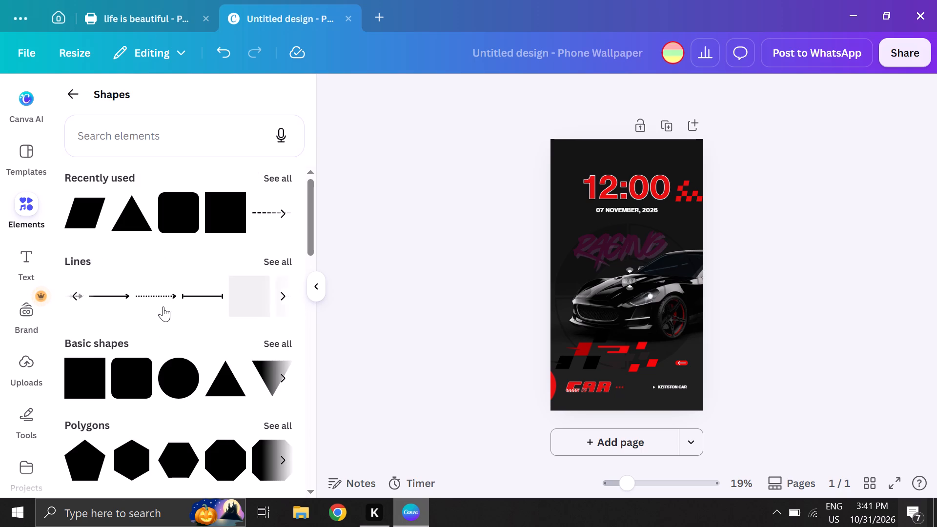
scroll(163, 306, left, 1)
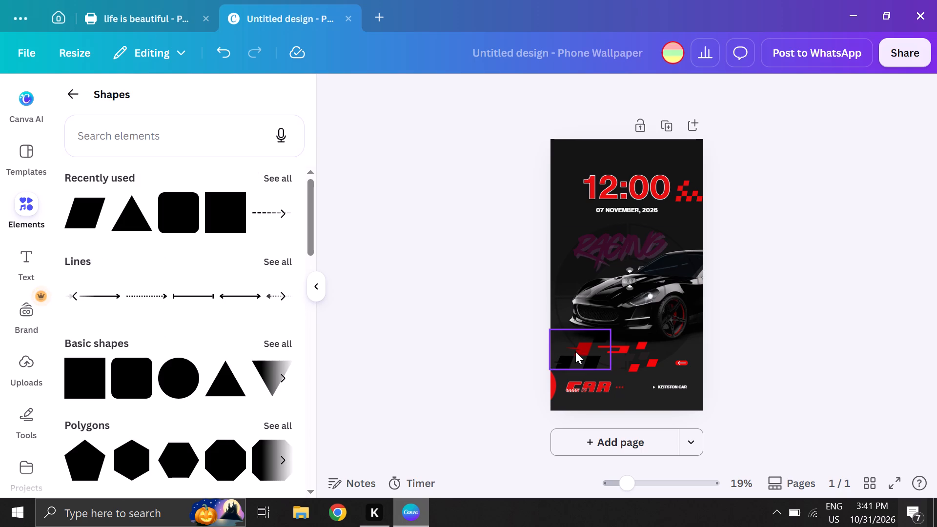
Delete both checkered graphics above the CAR title.
click(575, 352)
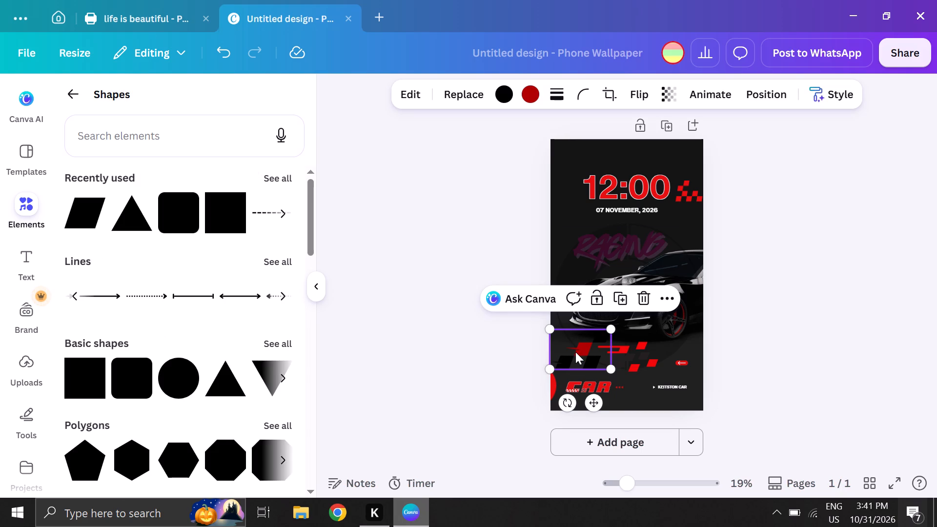
key(shift+Delete)
click(650, 362)
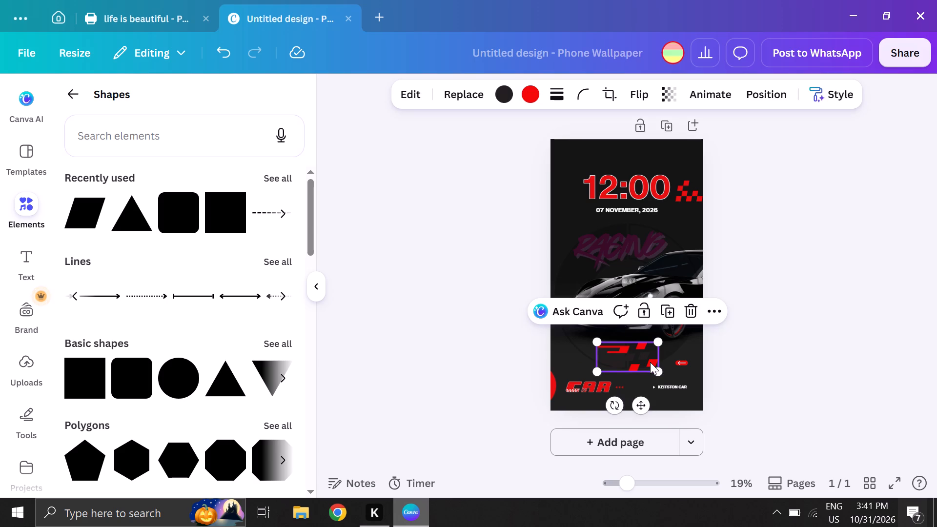
key(shift+Delete)
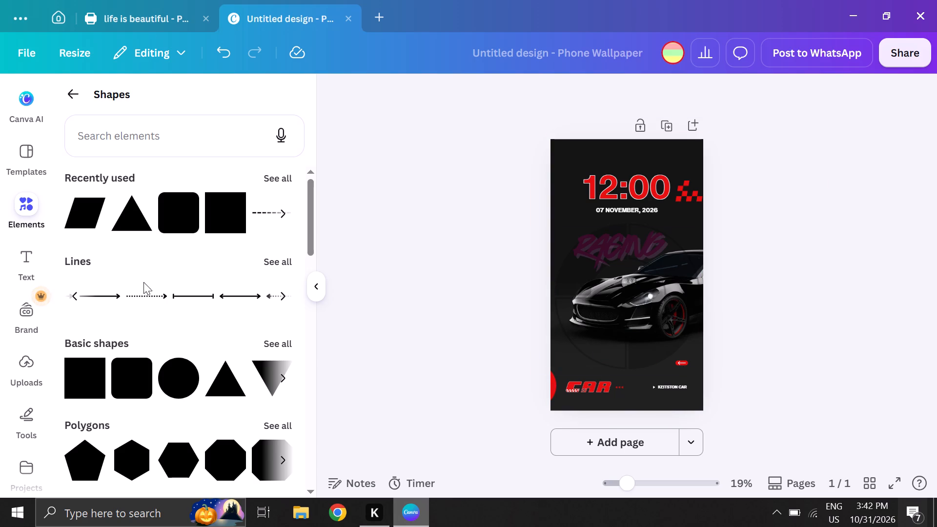
Add the fourth shape from the Cogs group and place it over the CAR title near the page bottom.
scroll(177, 252, down, 5)
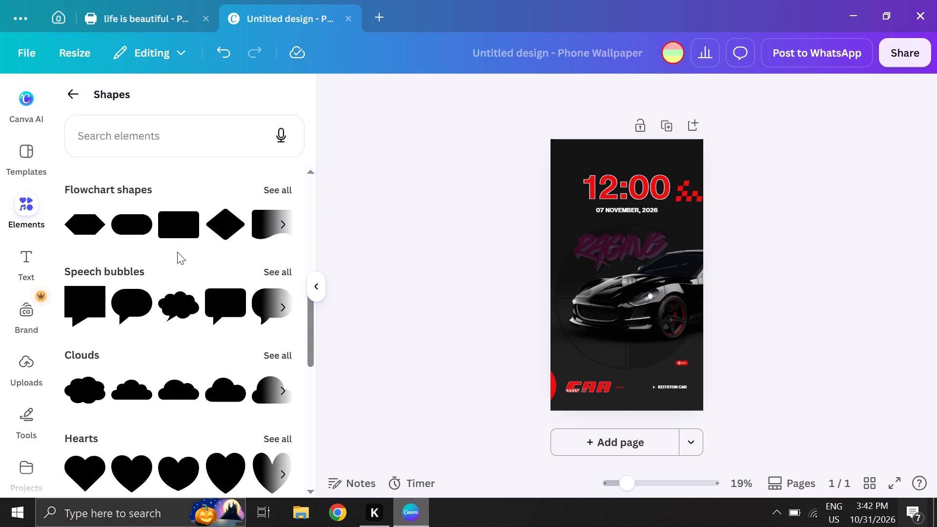
scroll(177, 252, down, 4)
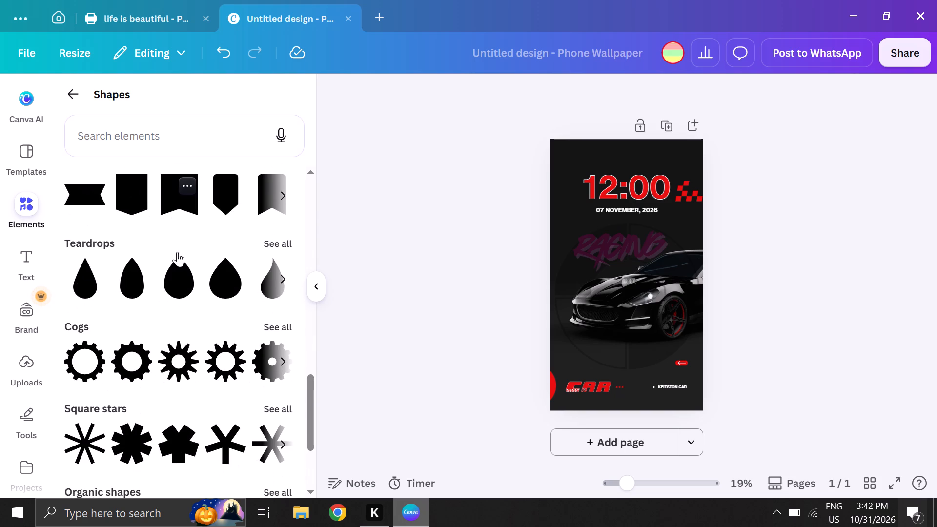
scroll(177, 252, down, 1)
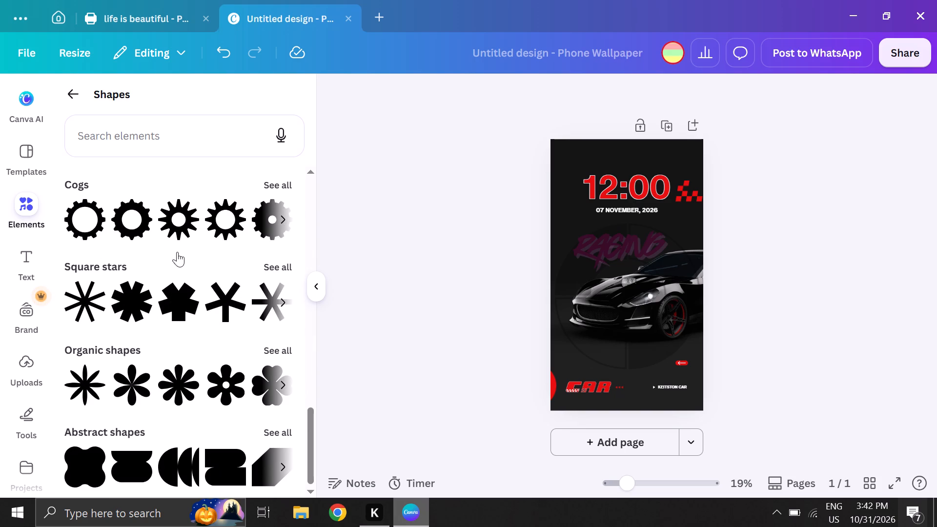
scroll(177, 252, down, 1)
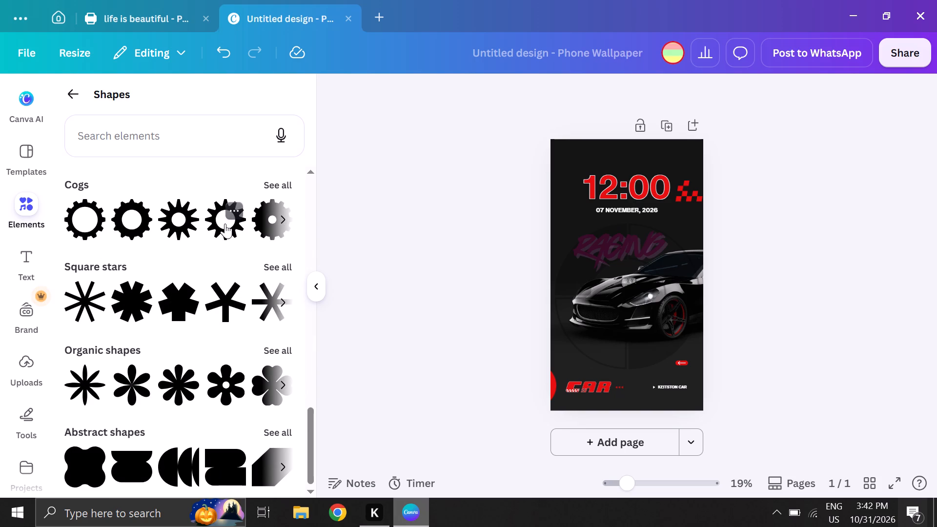
click(225, 223)
drag(616, 264, 611, 289)
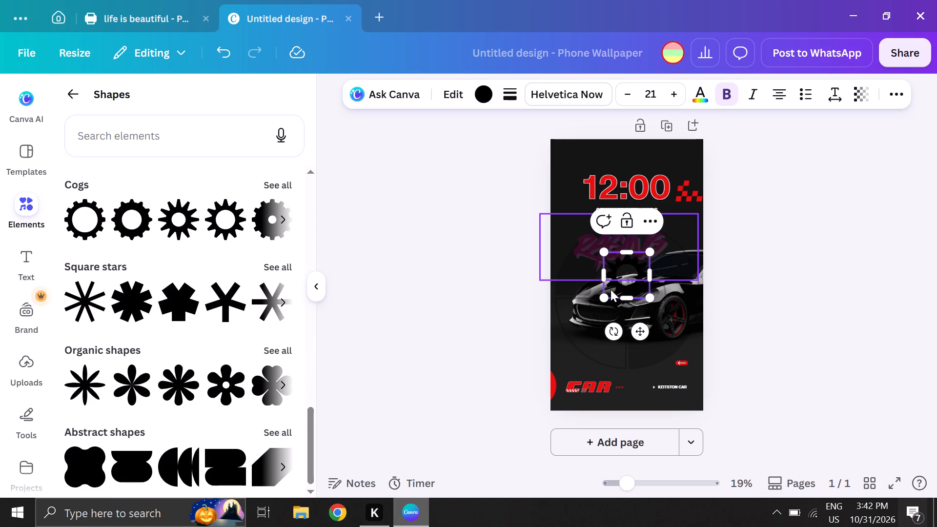
drag(611, 289, 577, 368)
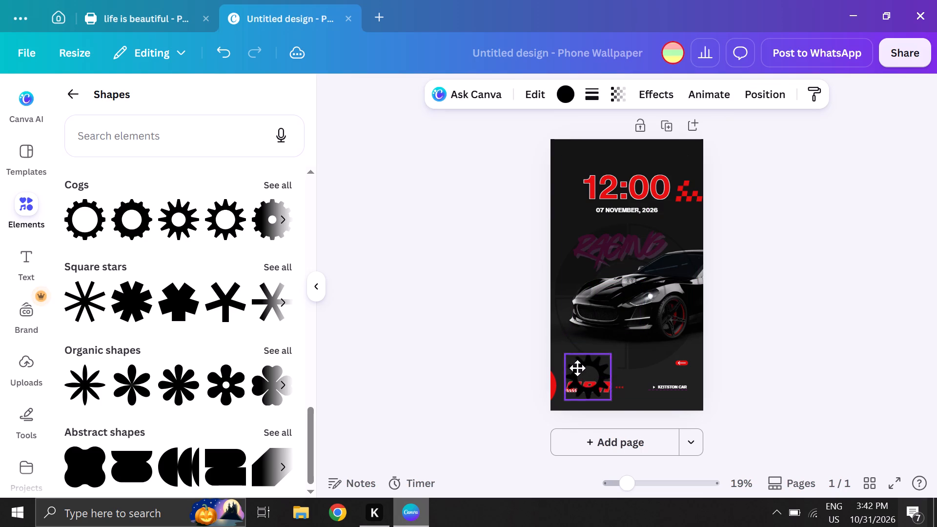
drag(577, 368, 578, 376)
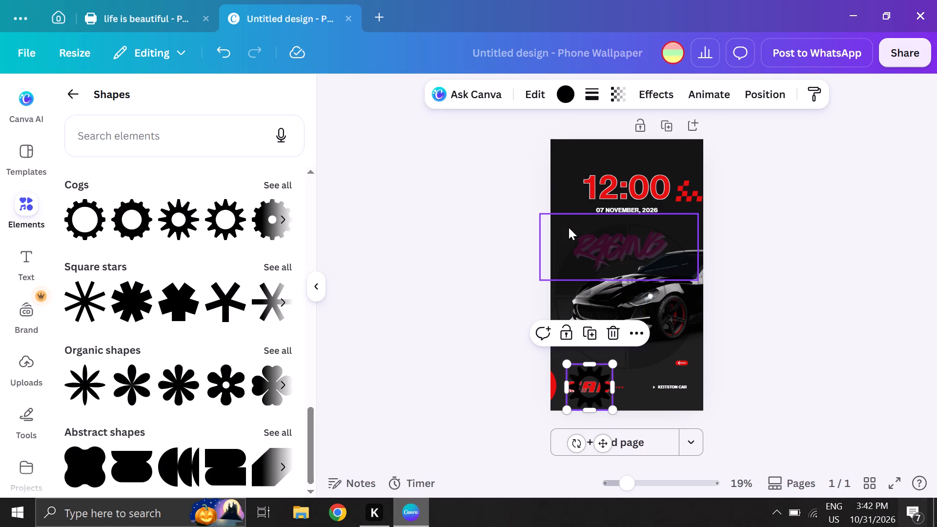
Set the cog shape's transparency value to 25 and leave it deselected.
click(622, 95)
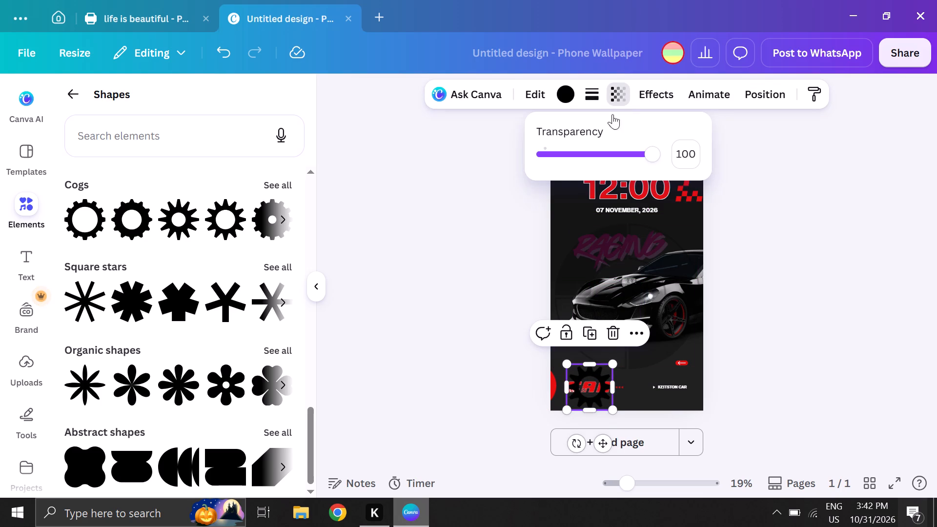
click(554, 153)
click(570, 154)
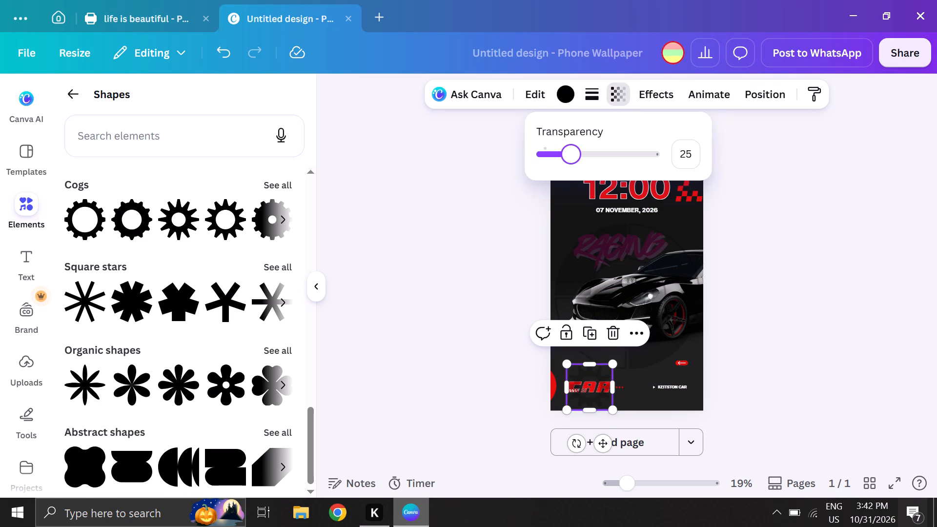
click(459, 220)
click(522, 240)
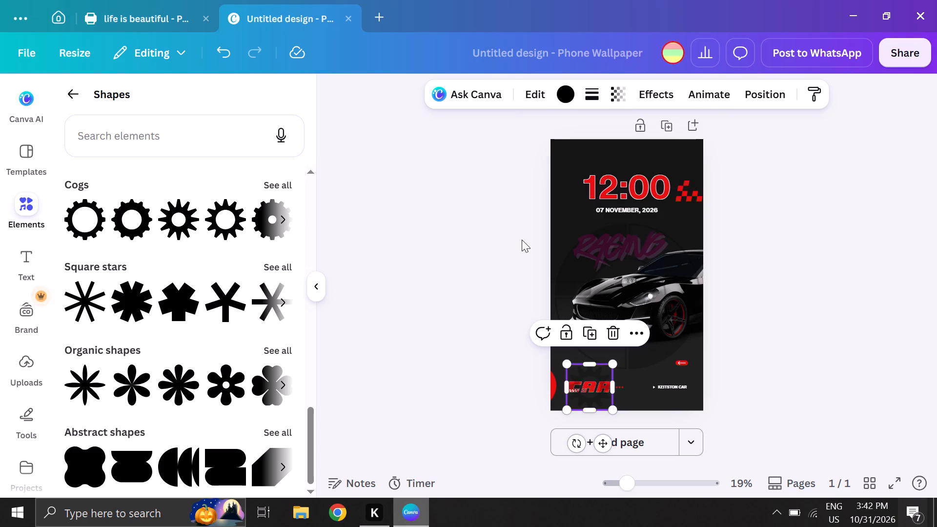
click(564, 152)
click(402, 272)
click(402, 272)
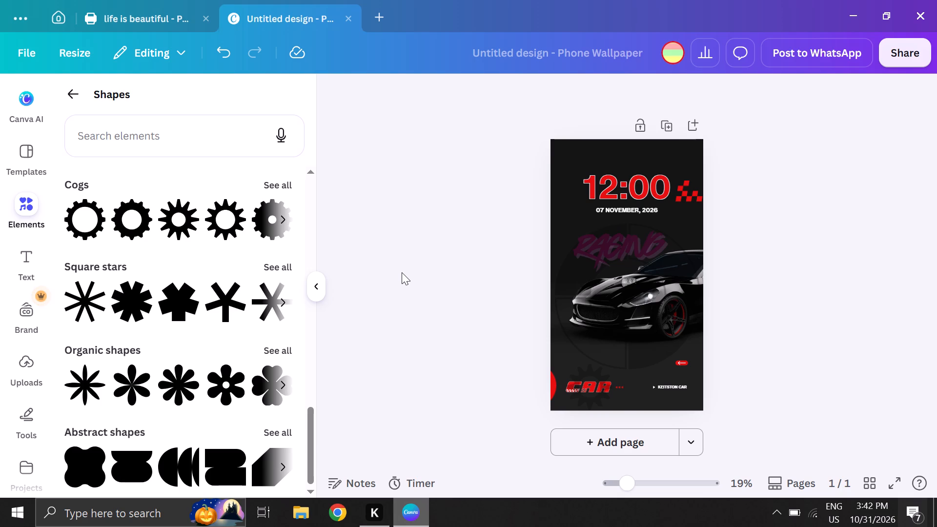
Delete the small white car-name text at the page's lower right, opposite the CAR title.
double_click(674, 385)
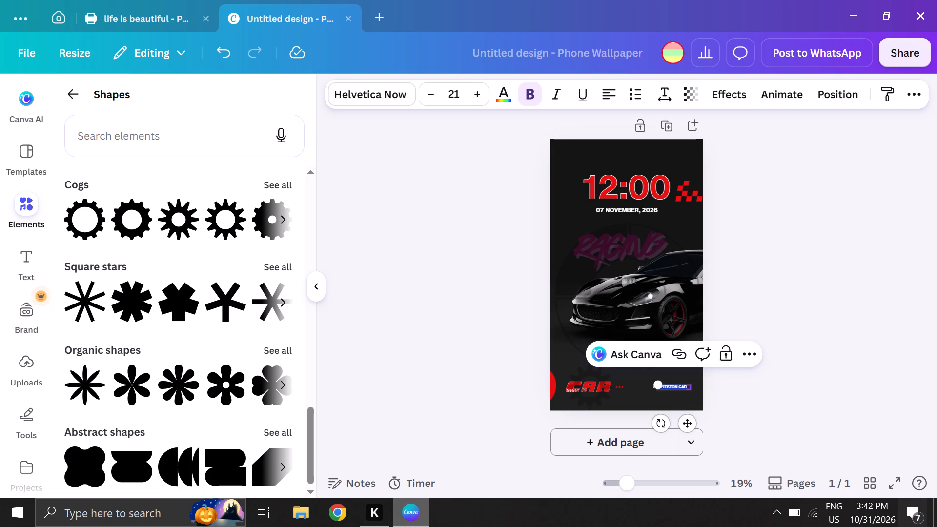
key(BackSpace)
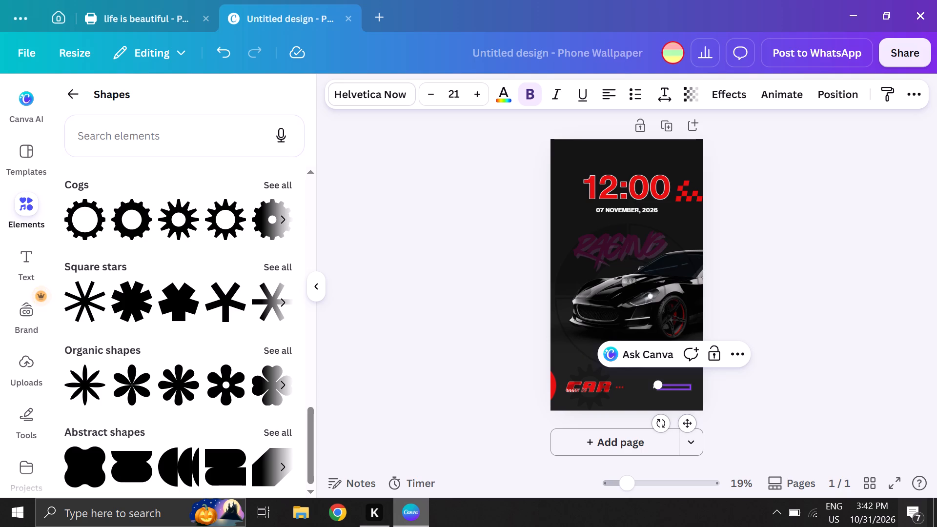
key(Delete)
click(644, 397)
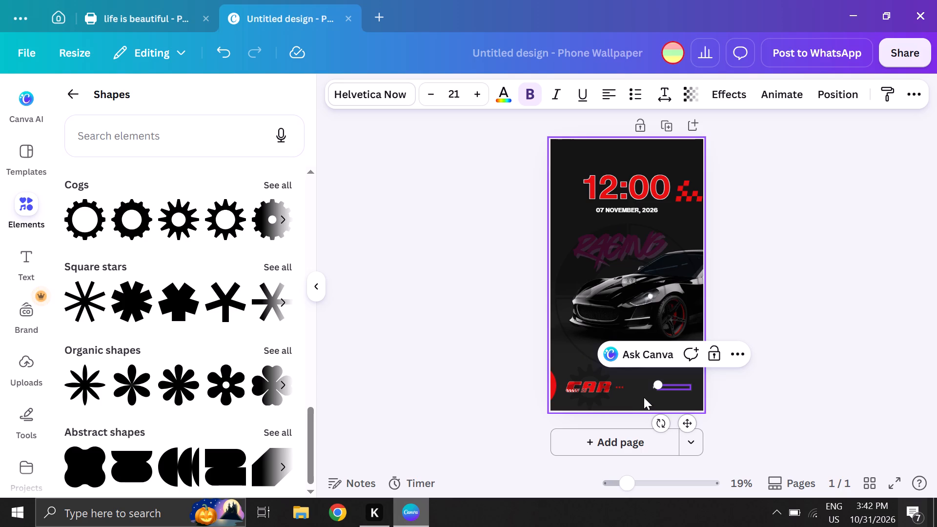
Enlarge the tiny white triangle between the CAR title and the page's right edge to about 148 wide by 126 high.
click(653, 386)
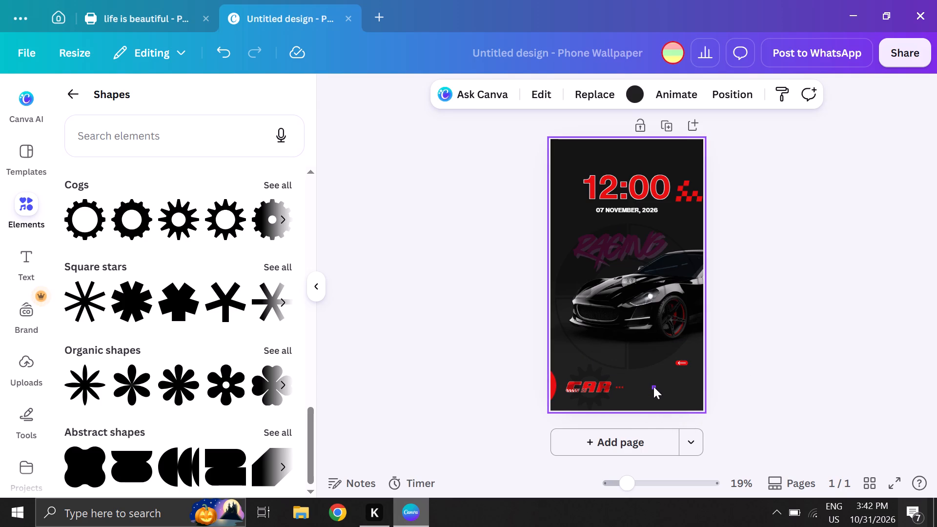
drag(653, 386, 689, 414)
click(653, 388)
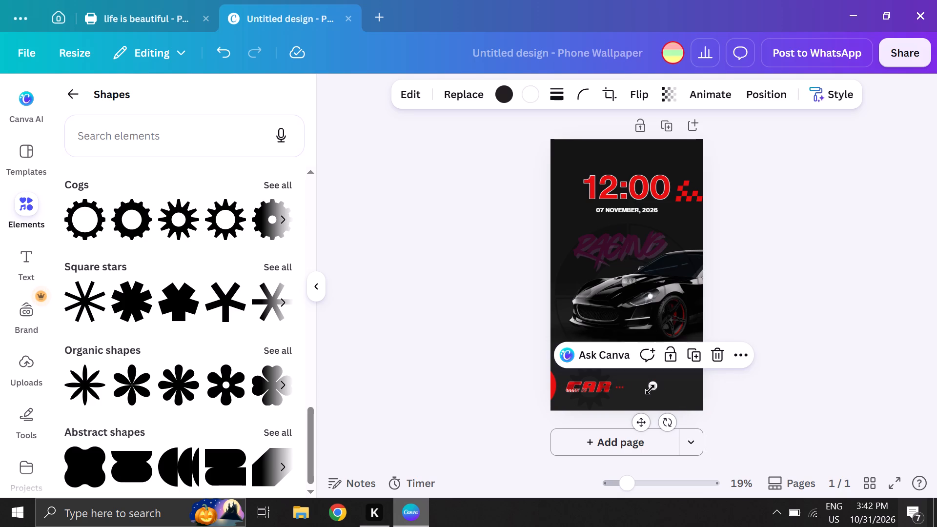
click(650, 388)
drag(654, 386, 657, 388)
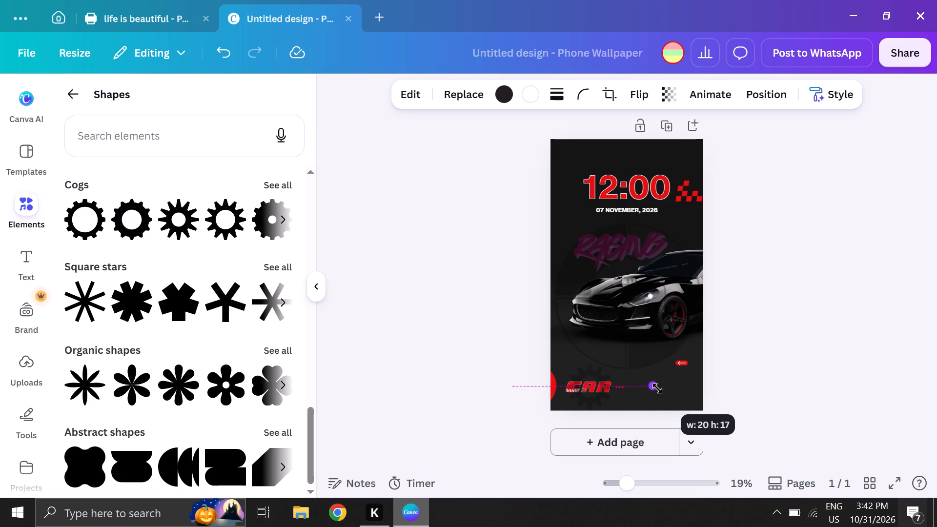
drag(657, 388, 596, 403)
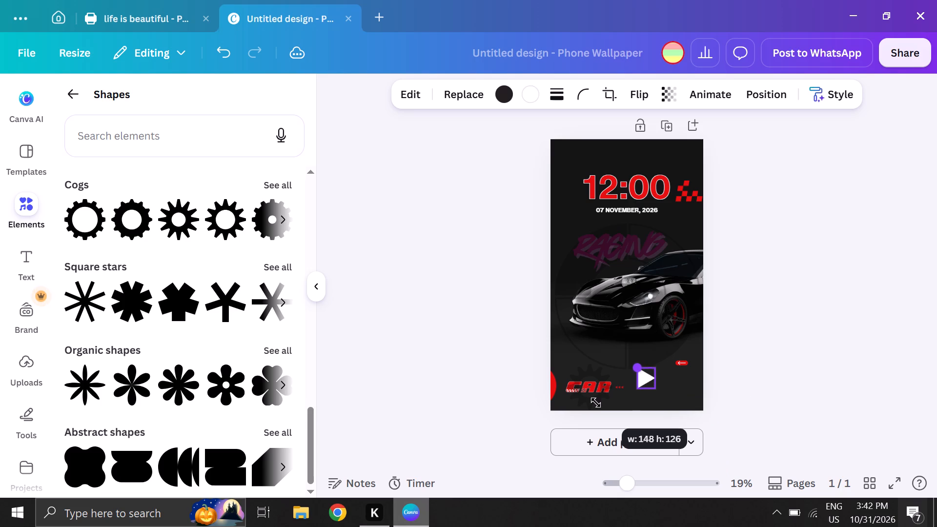
drag(596, 403, 597, 401)
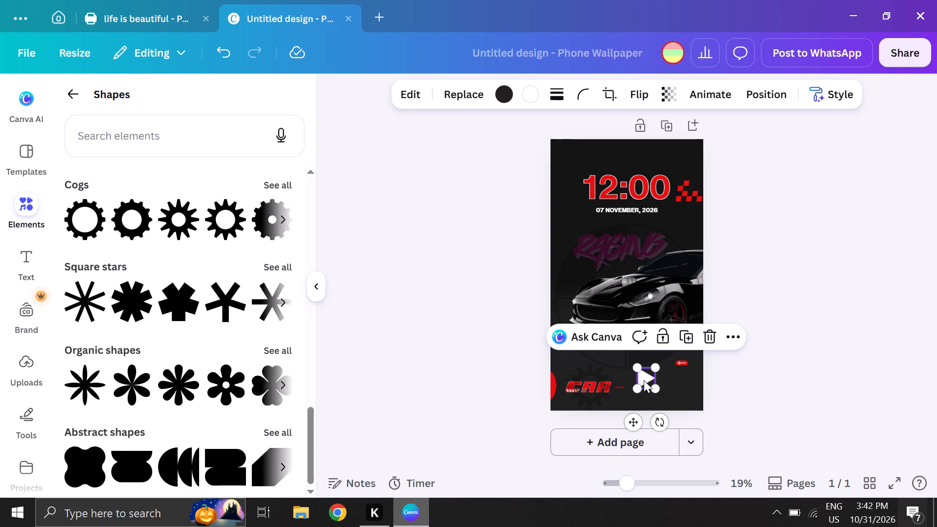
Move the white triangle beneath the small red arrow, level with the CAR title, and leave it deselected.
drag(644, 380, 672, 388)
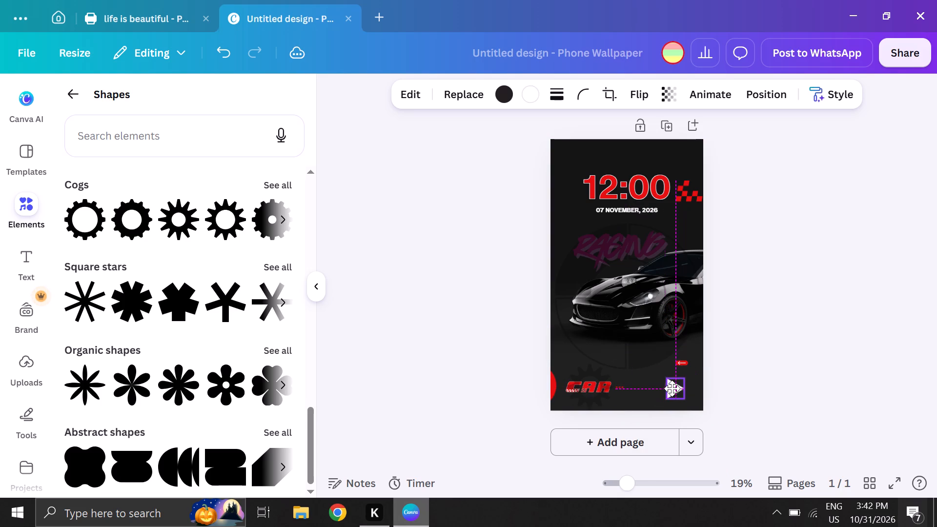
drag(672, 388, 673, 387)
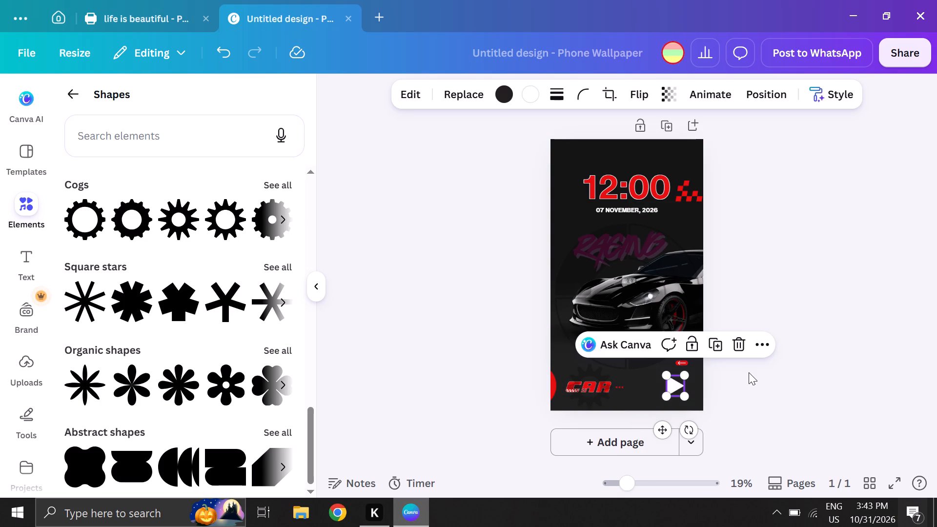
click(749, 373)
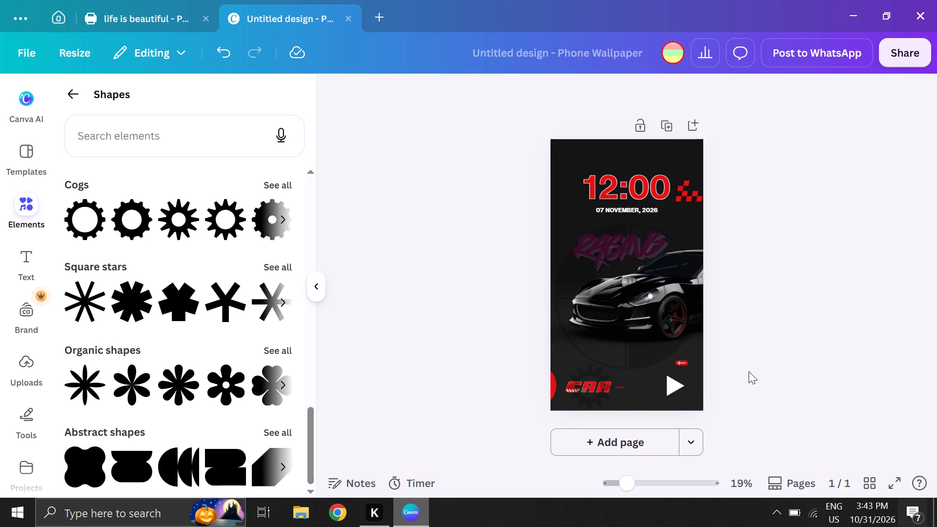
Browse the shape library's groups, from lines and basic shapes through to abstract shapes, for another decorative element.
scroll(132, 399, down, 6)
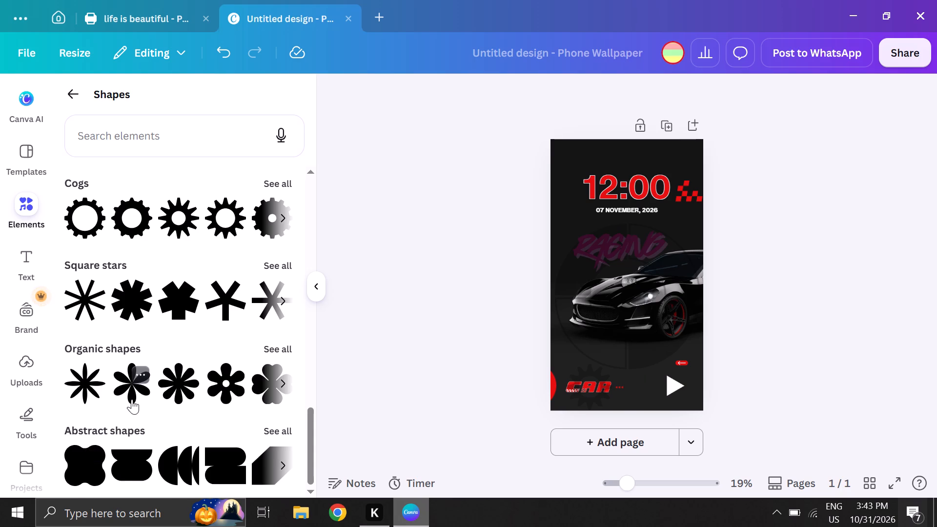
scroll(132, 399, up, 5)
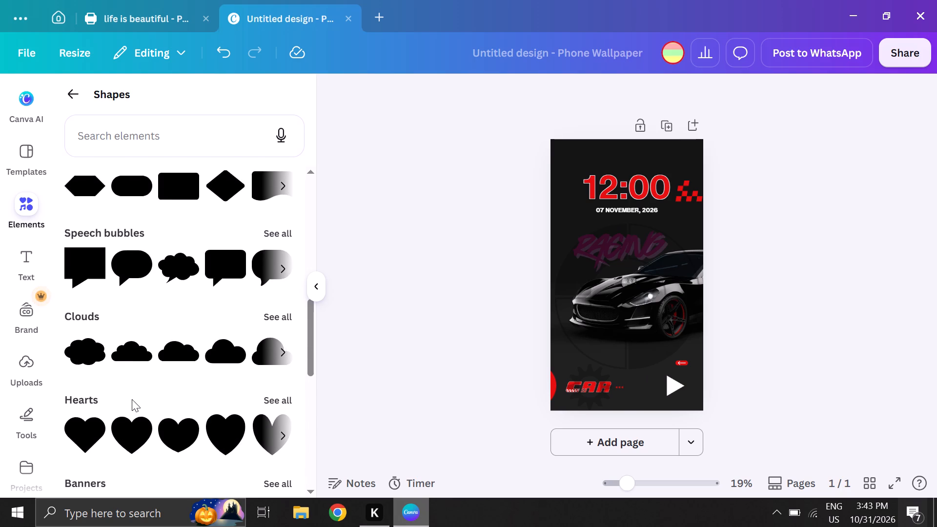
scroll(132, 399, up, 13)
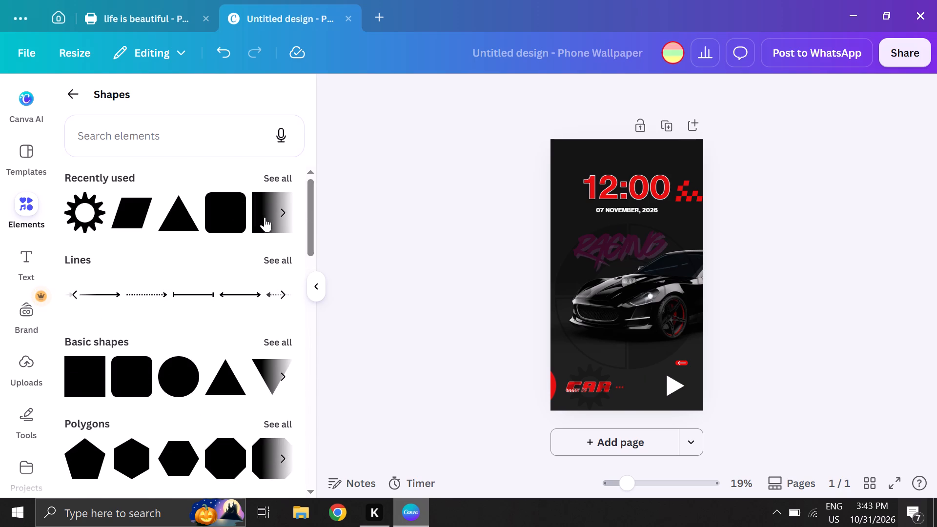
scroll(263, 217, left, 5)
scroll(187, 415, down, 2)
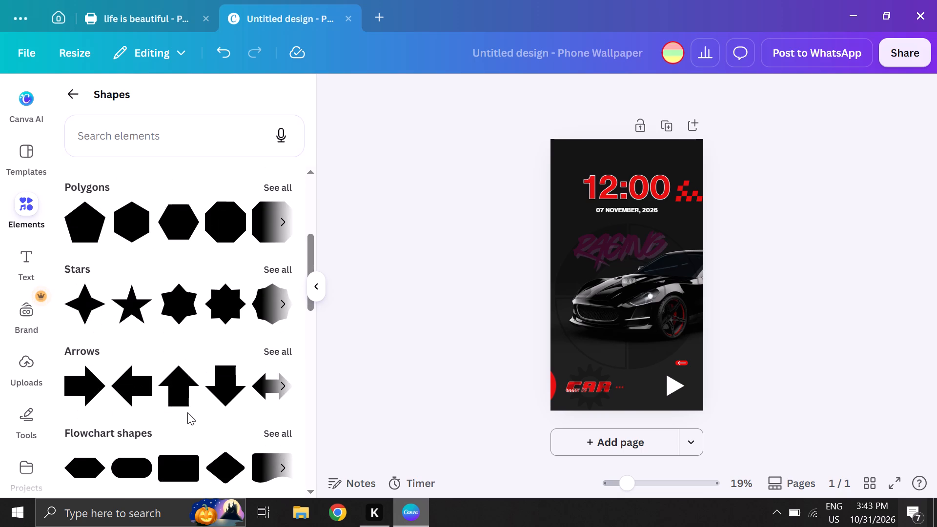
scroll(207, 262, left, 2)
scroll(162, 390, down, 1)
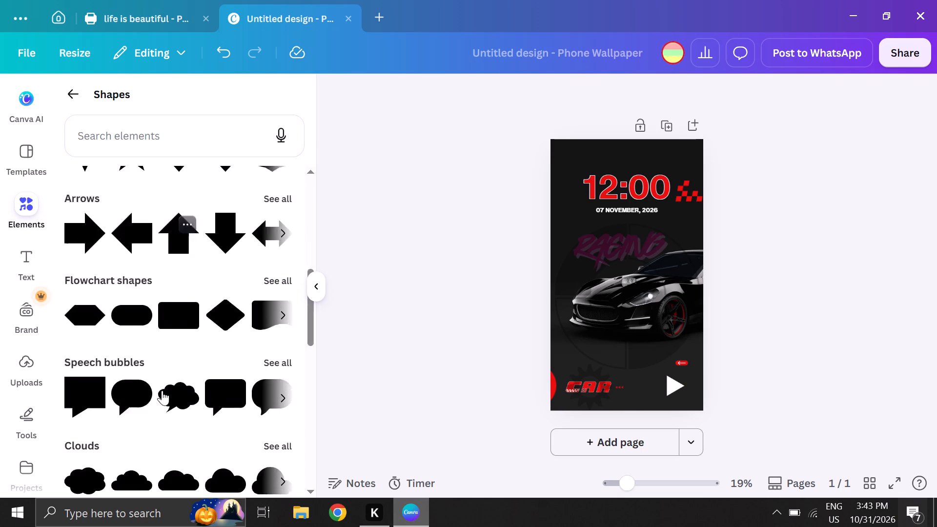
scroll(162, 390, down, 6)
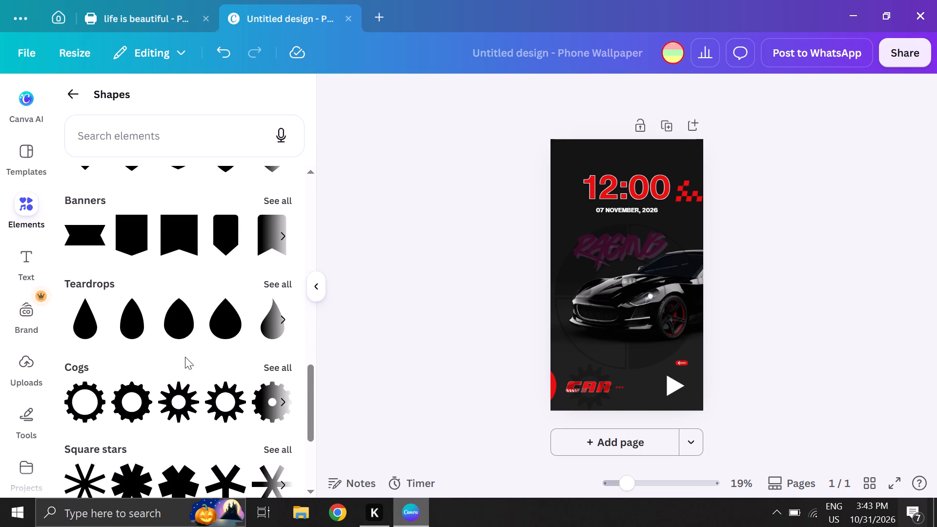
scroll(222, 390, down, 4)
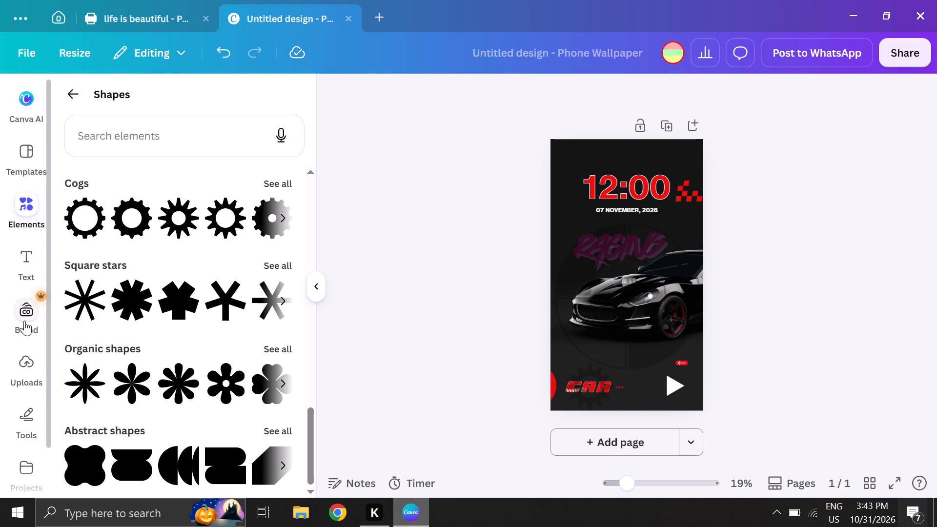
Examine the drawing tools' shape, pen, line and text options for something to add to the wallpaper.
click(26, 425)
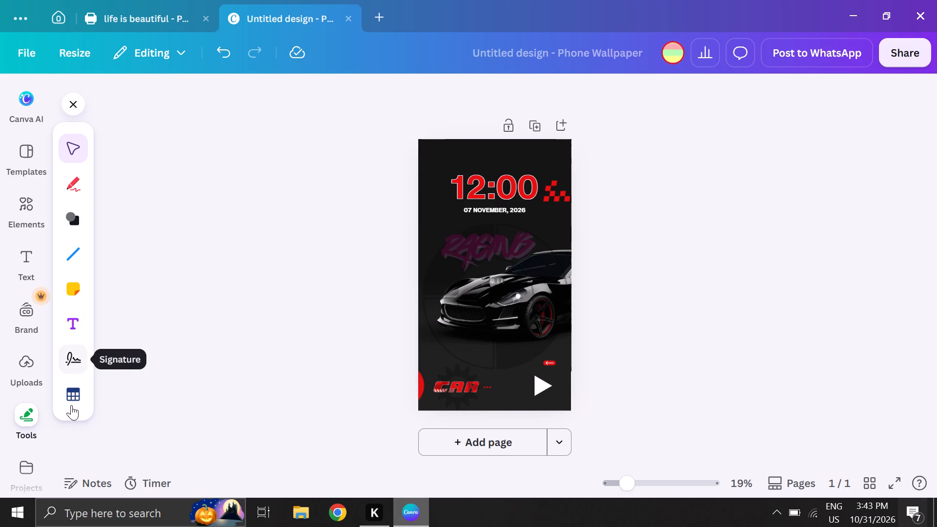
click(76, 227)
scroll(150, 326, down, 4)
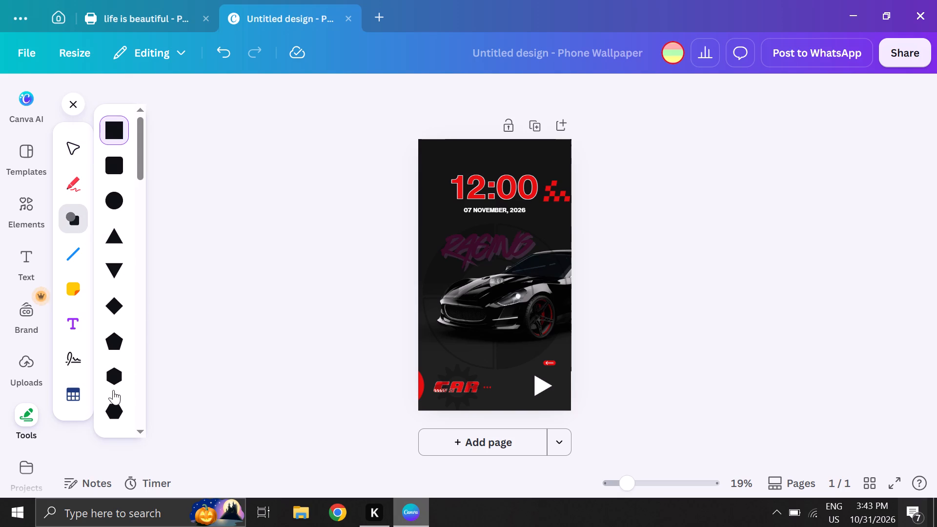
scroll(108, 404, down, 18)
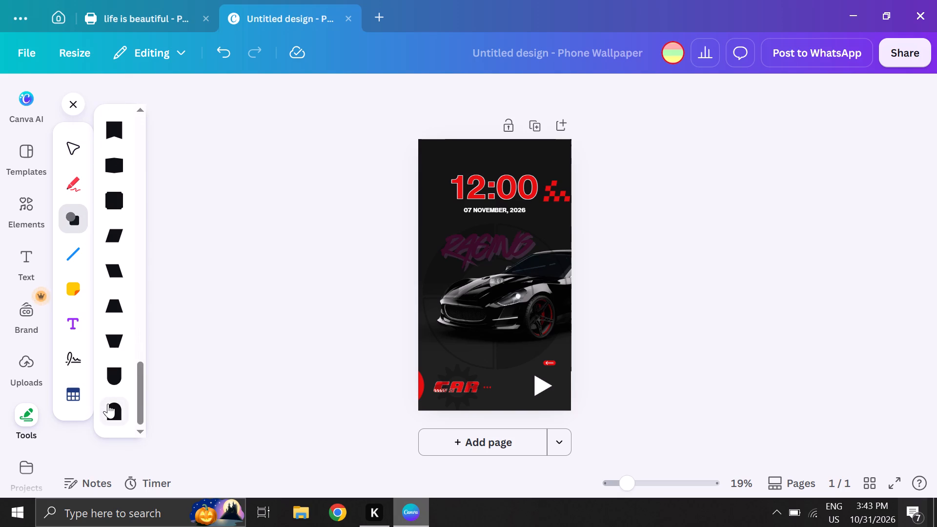
scroll(108, 404, up, 4)
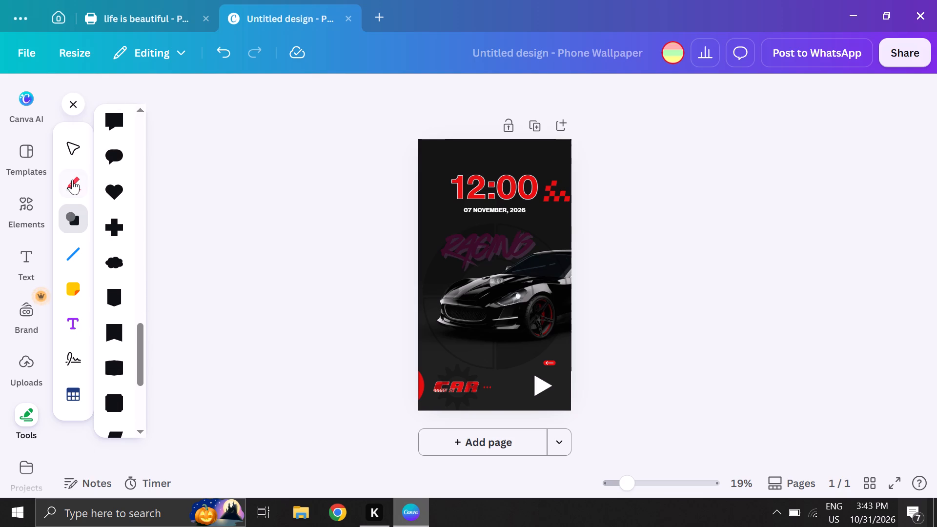
click(80, 180)
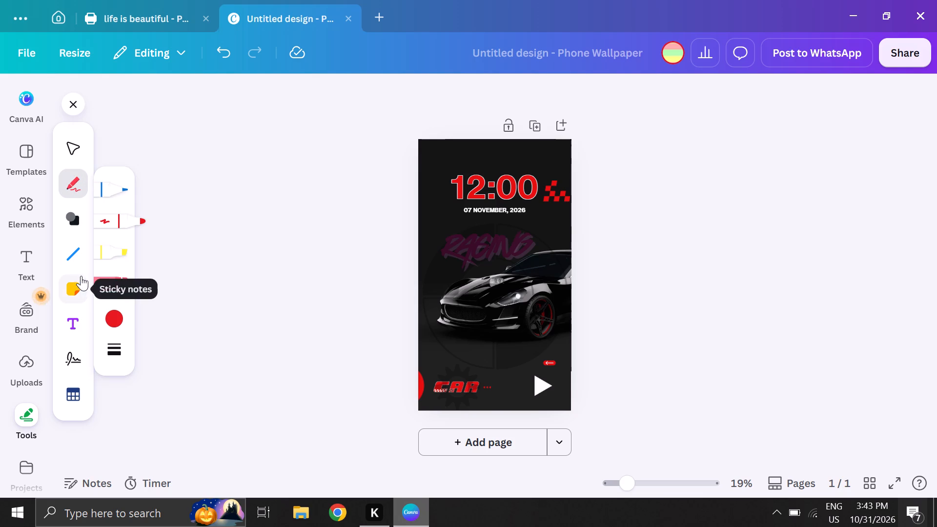
click(73, 252)
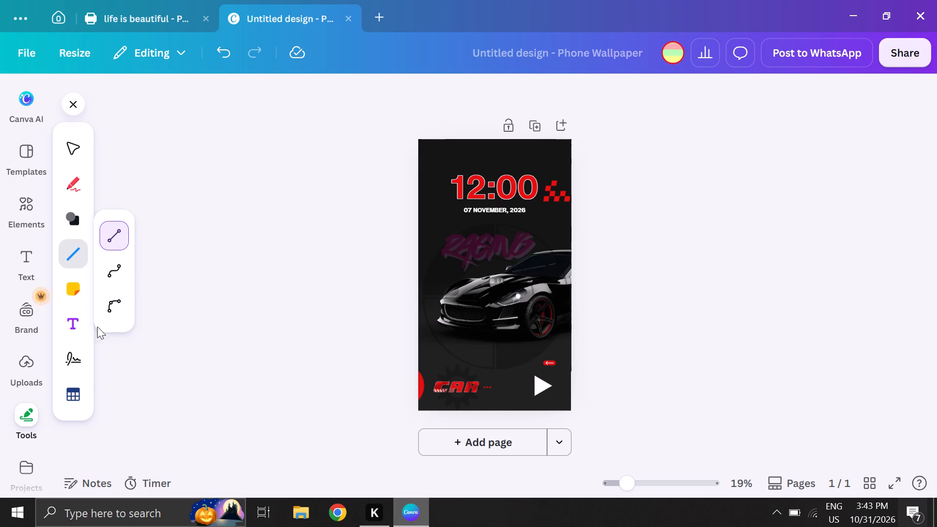
click(68, 328)
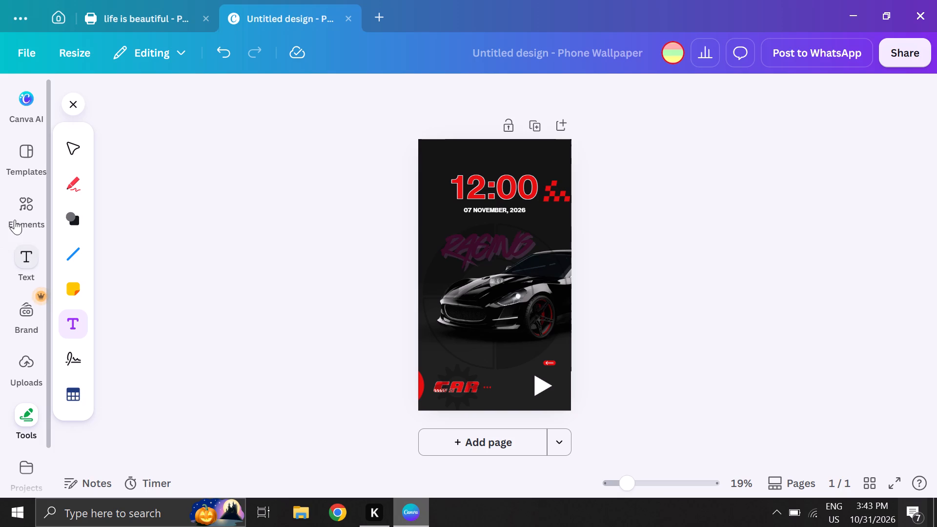
Add the blurred black oval gradient from the Gradient group of the Graphics category to the page.
click(25, 199)
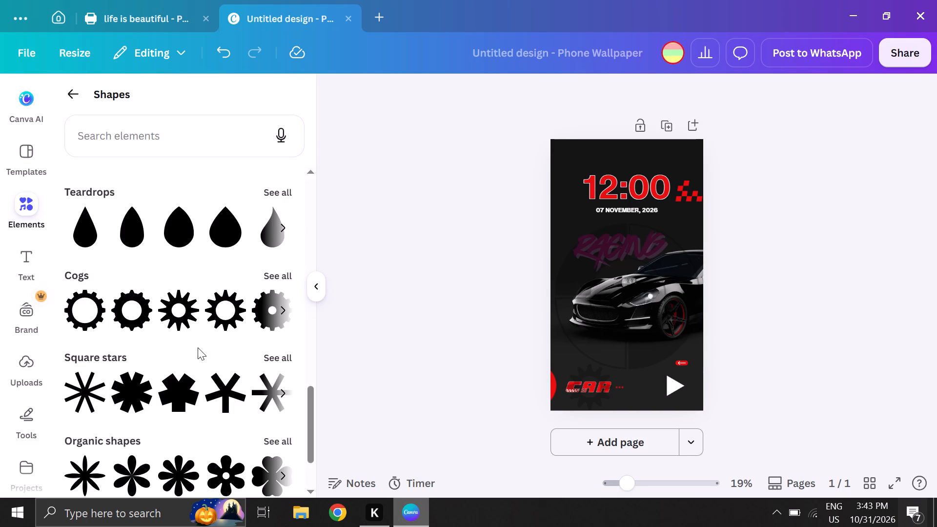
click(61, 92)
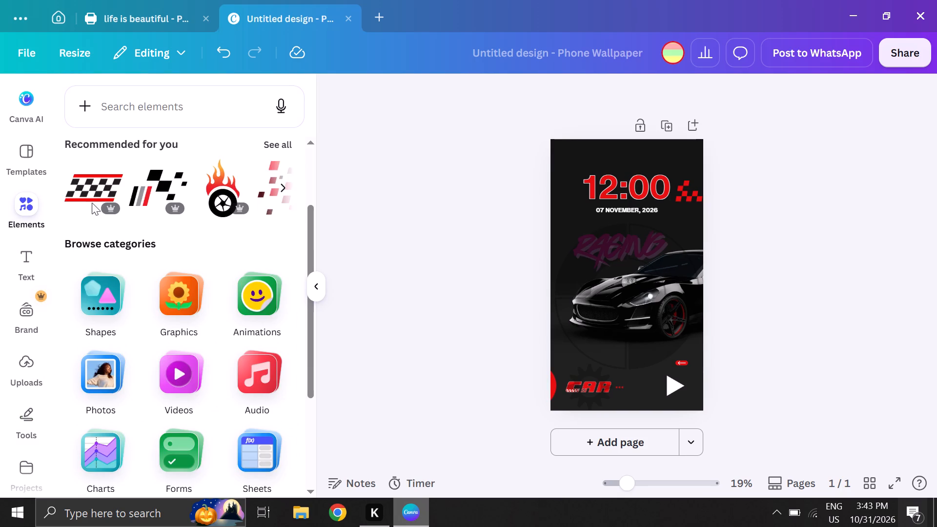
scroll(124, 297, down, 3)
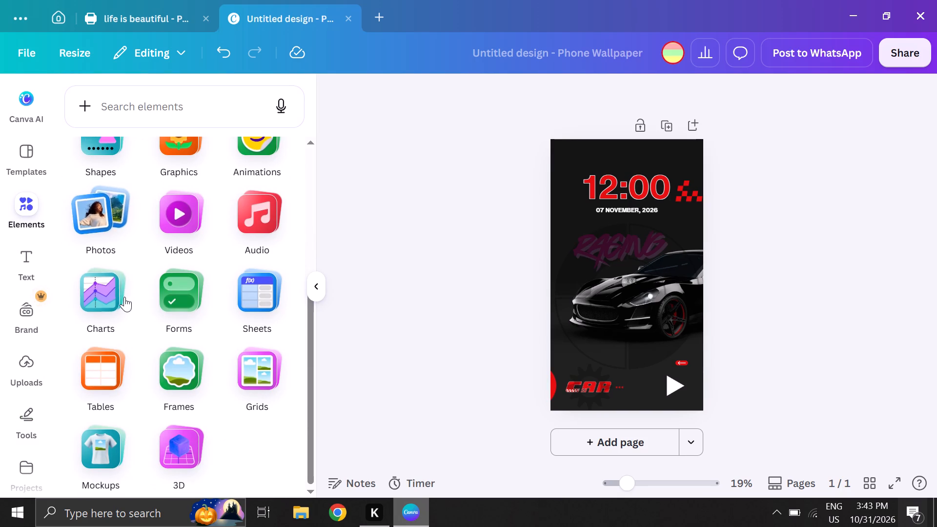
scroll(187, 274, up, 2)
click(193, 340)
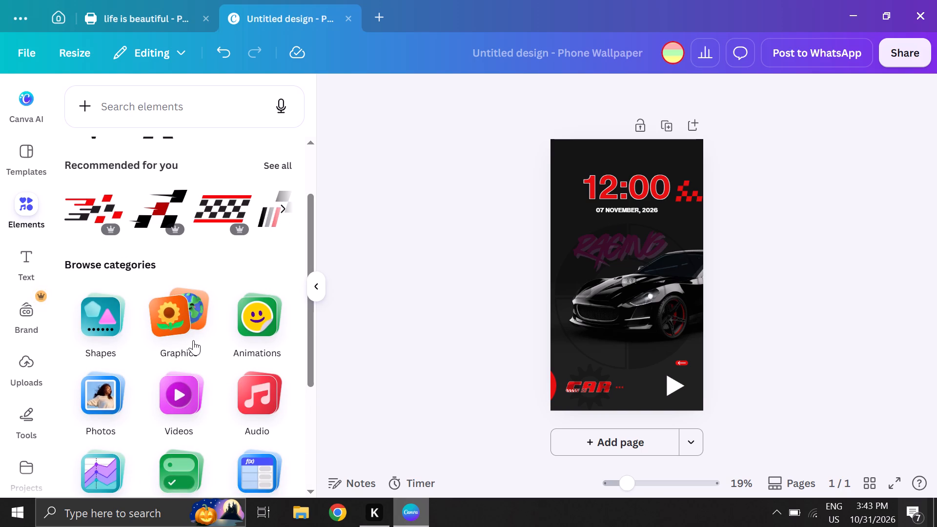
scroll(204, 270, down, 2)
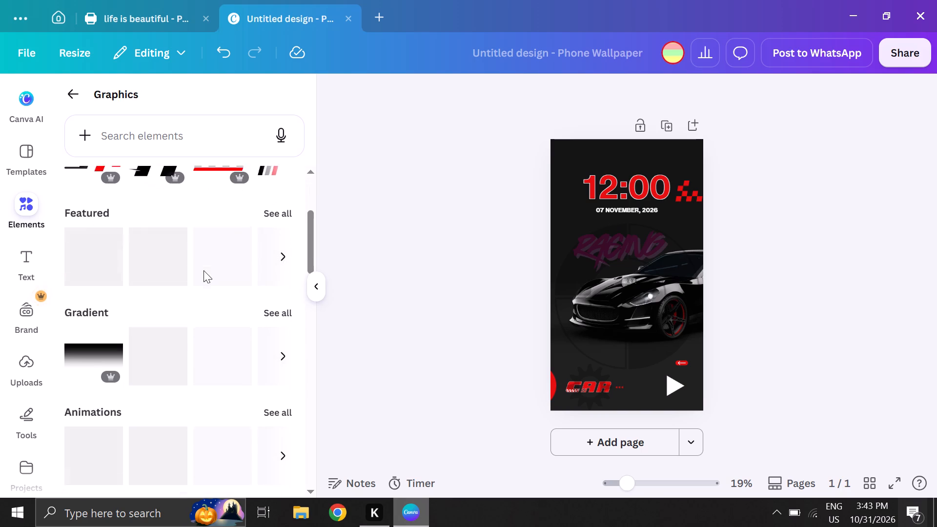
scroll(204, 270, down, 1)
scroll(204, 270, up, 1)
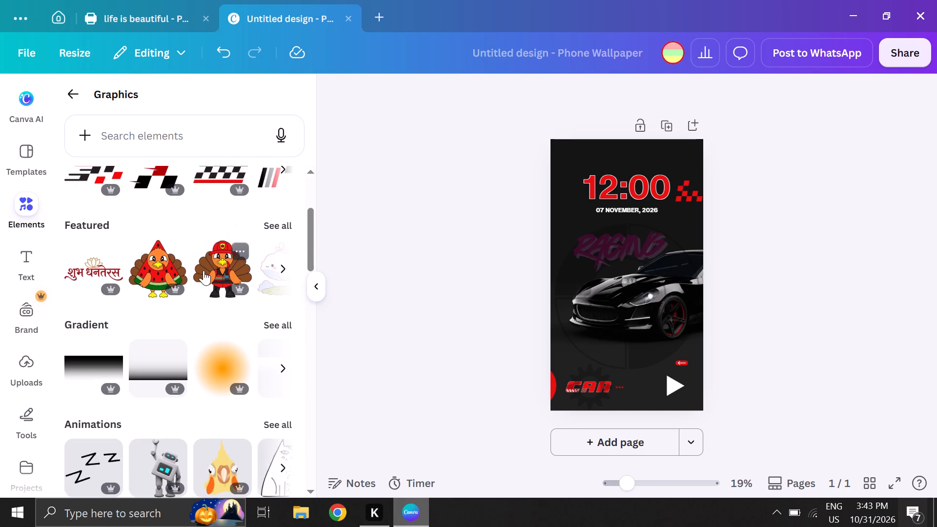
scroll(204, 270, down, 1)
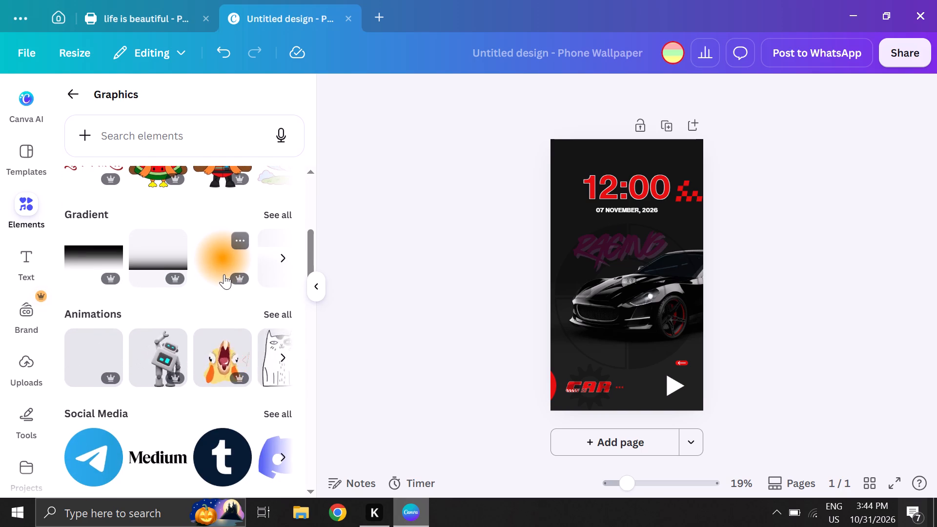
scroll(224, 274, up, 1)
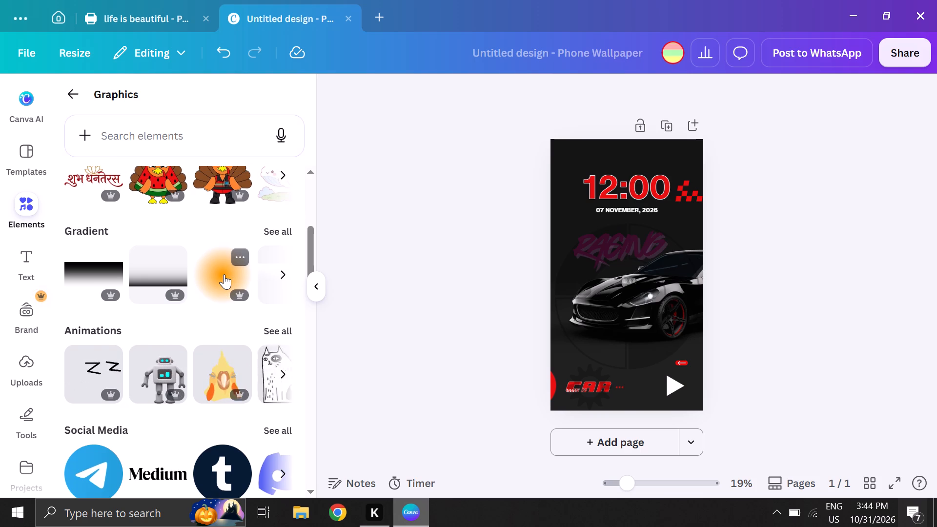
scroll(219, 274, left, 3)
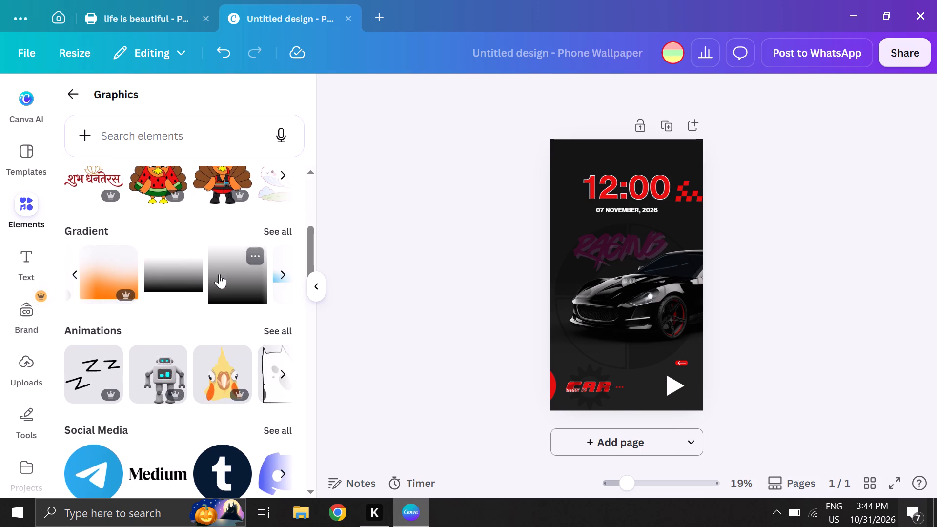
scroll(219, 274, left, 2)
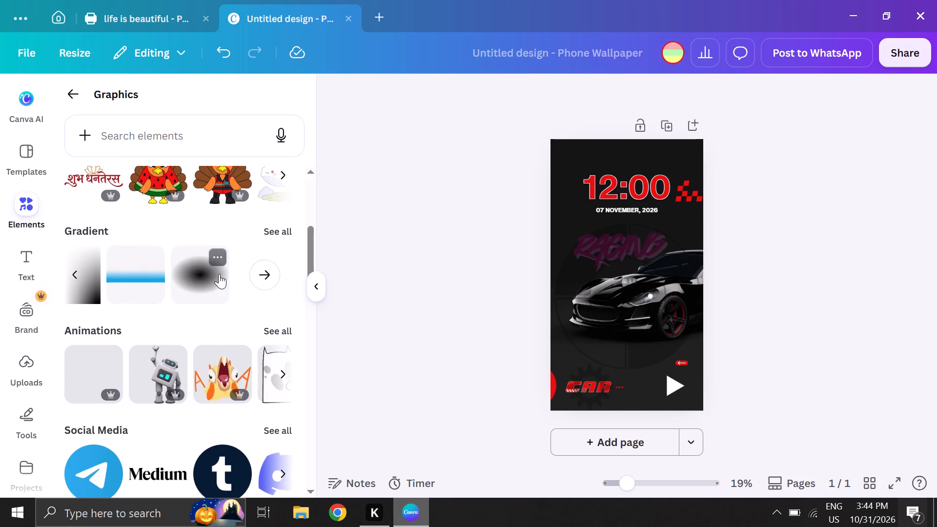
scroll(219, 274, left, 2)
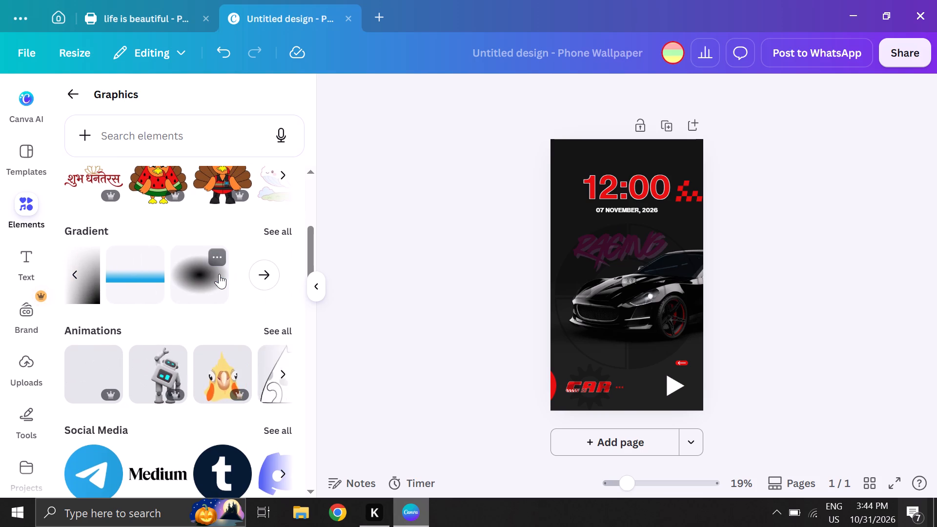
click(210, 274)
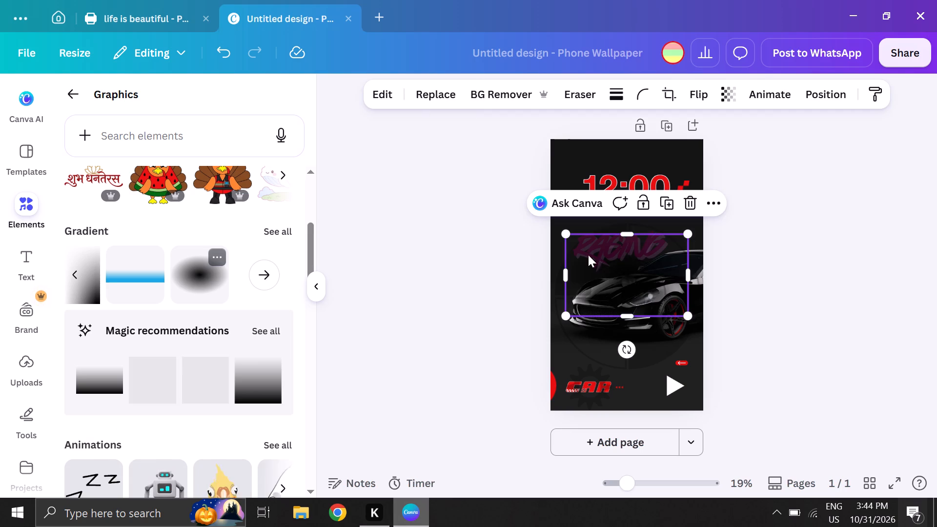
Enlarge the blurred oval gradient until it is wider than the page and position it over the RACING text and the car.
drag(623, 288, 622, 310)
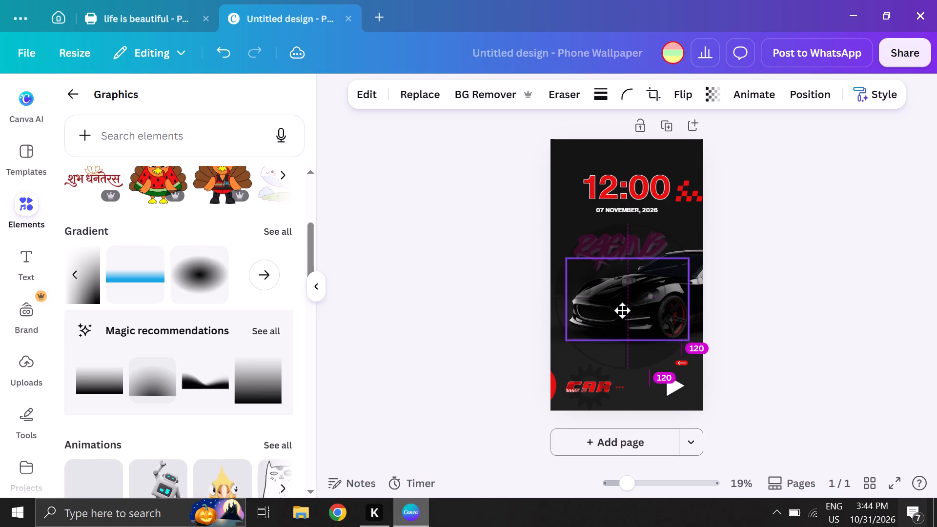
drag(622, 310, 621, 309)
drag(685, 333, 802, 414)
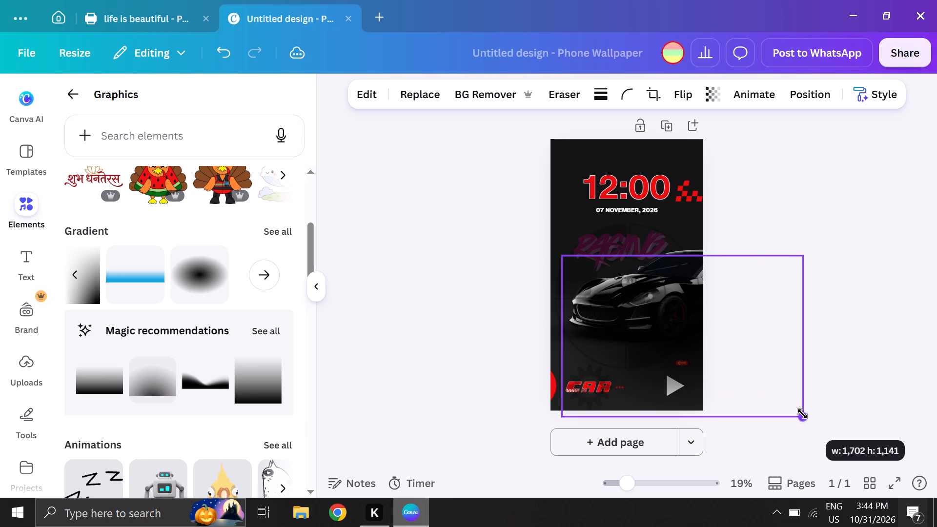
drag(802, 414, 819, 420)
drag(672, 345, 667, 319)
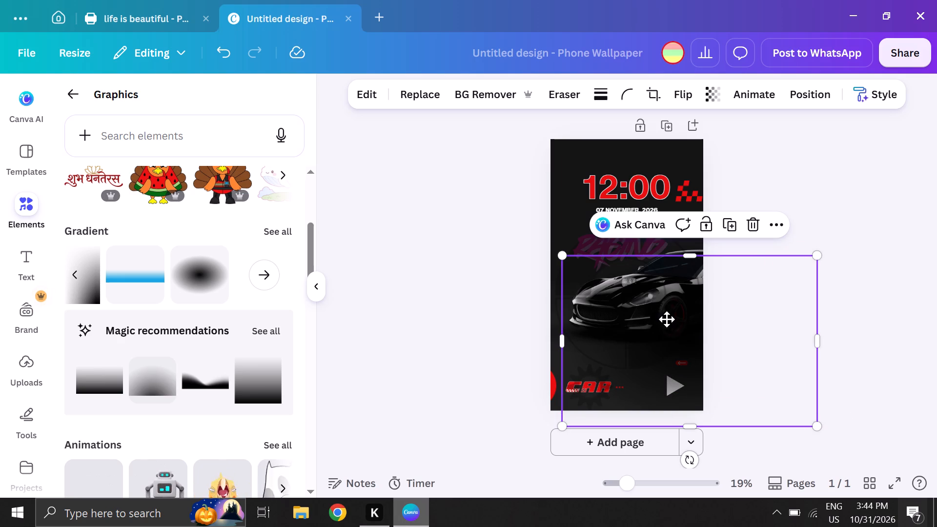
drag(667, 319, 679, 297)
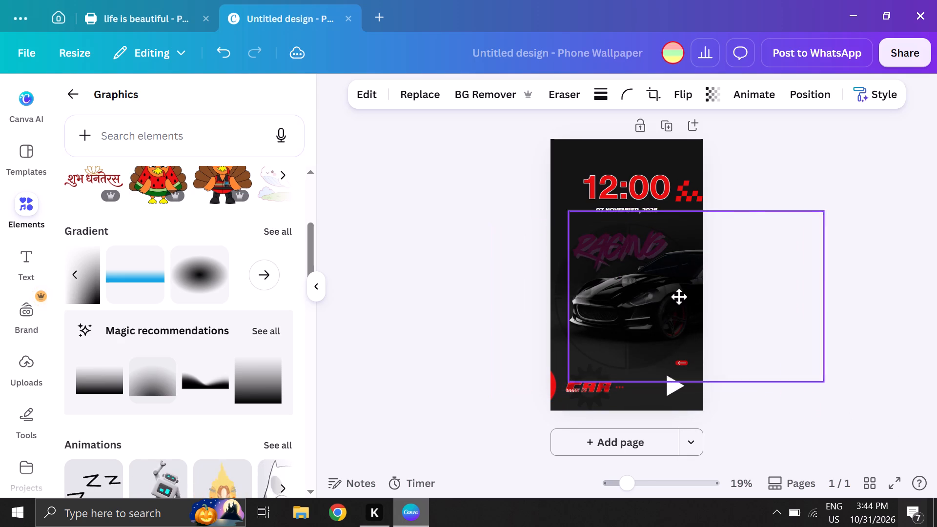
drag(679, 297, 682, 208)
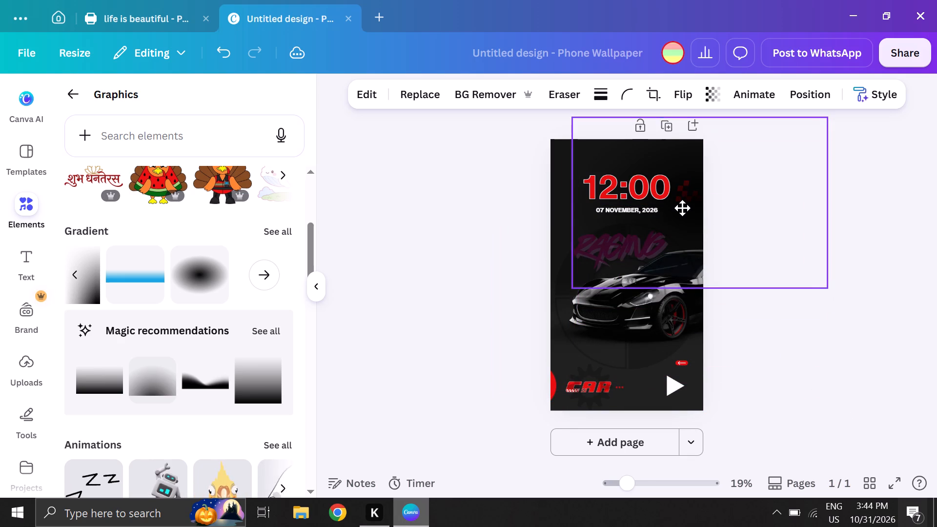
drag(682, 208, 646, 268)
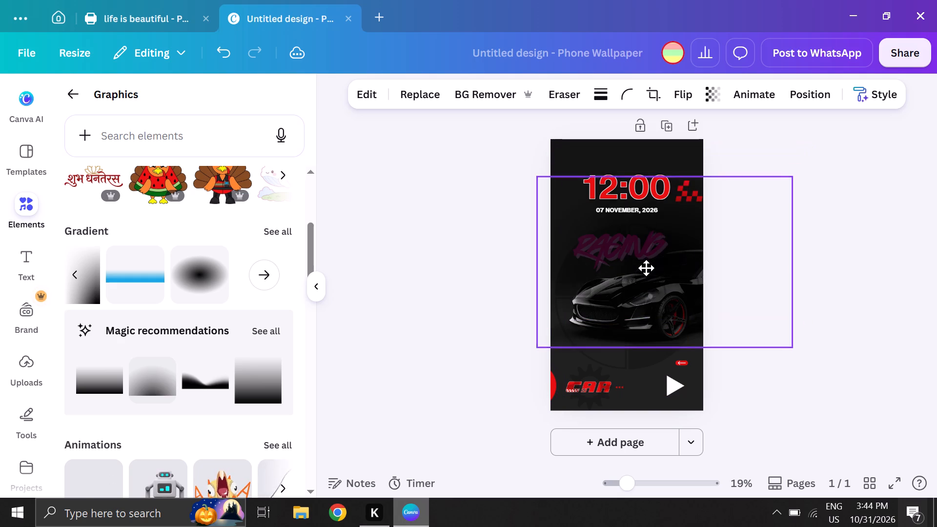
drag(646, 268, 645, 280)
Lower the oval gradient's opacity to under half so the car shows through, and leave it deselected.
click(711, 87)
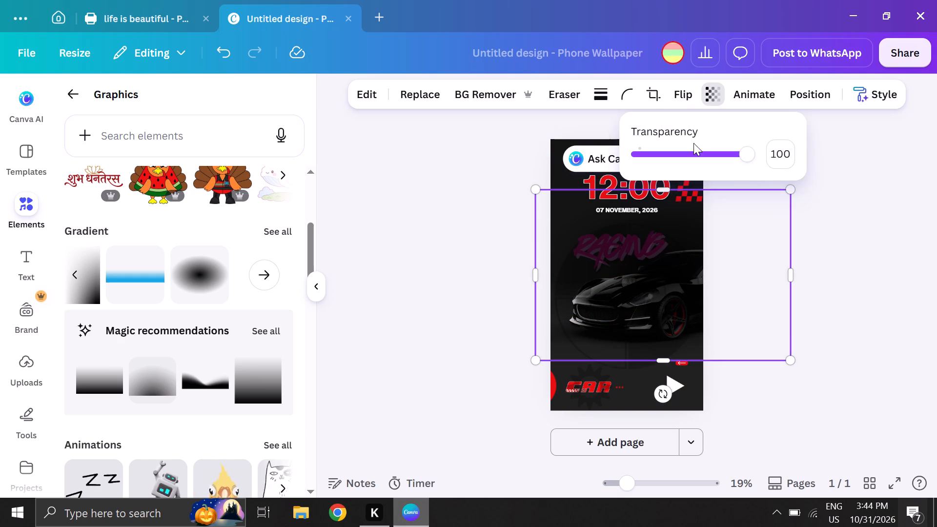
click(675, 154)
click(462, 251)
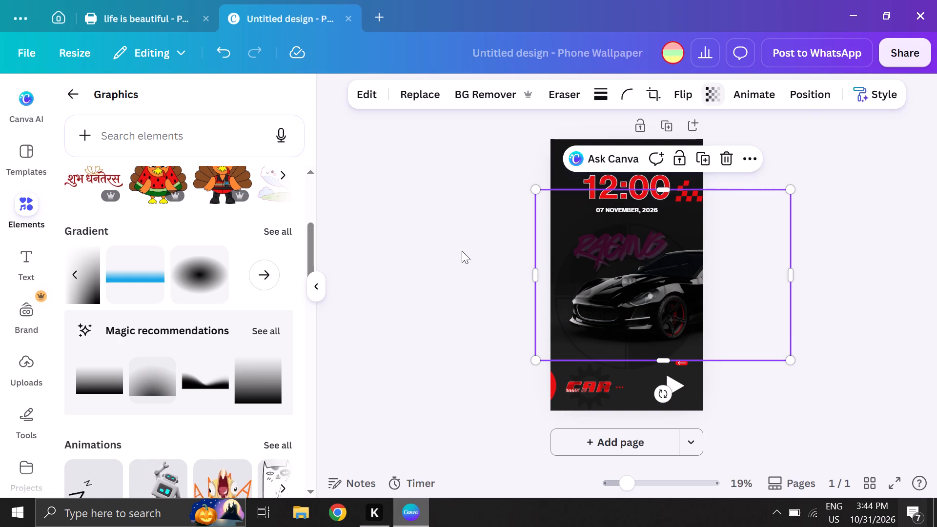
click(462, 251)
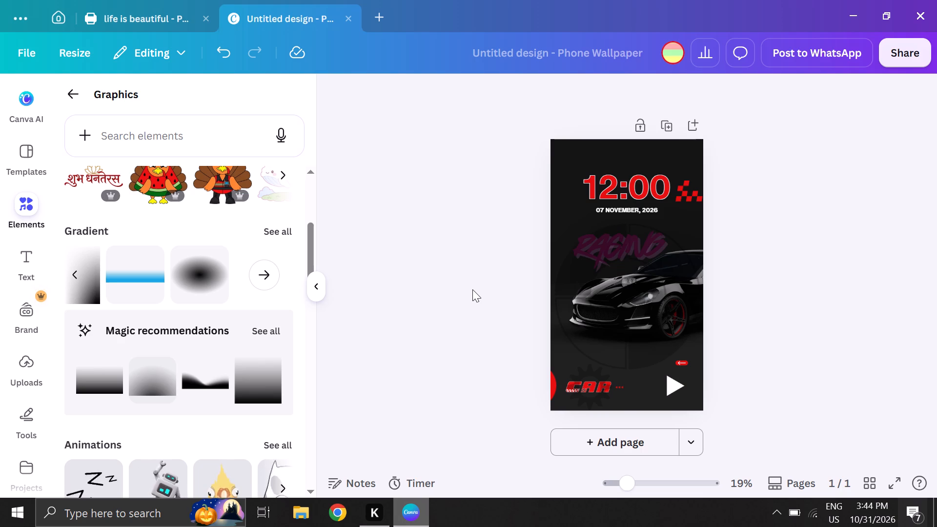
scroll(139, 457, down, 5)
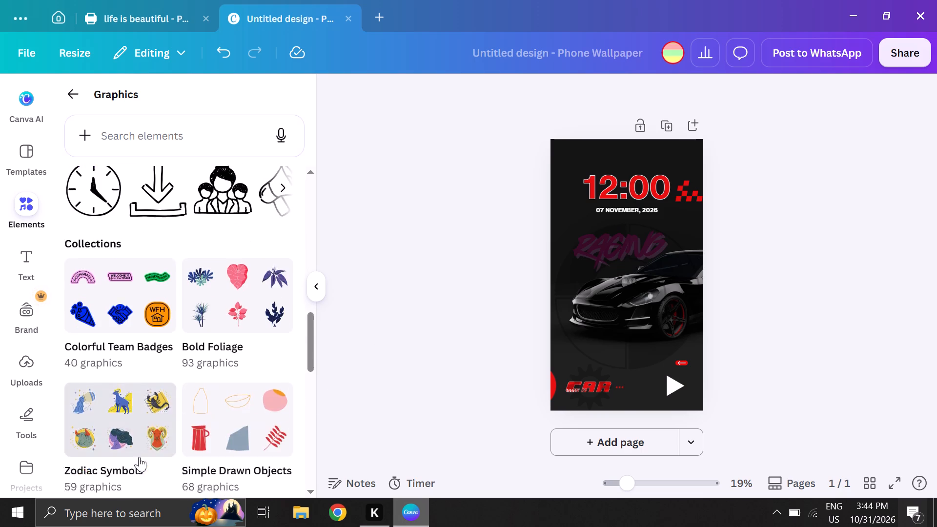
scroll(139, 457, down, 12)
scroll(139, 457, up, 3)
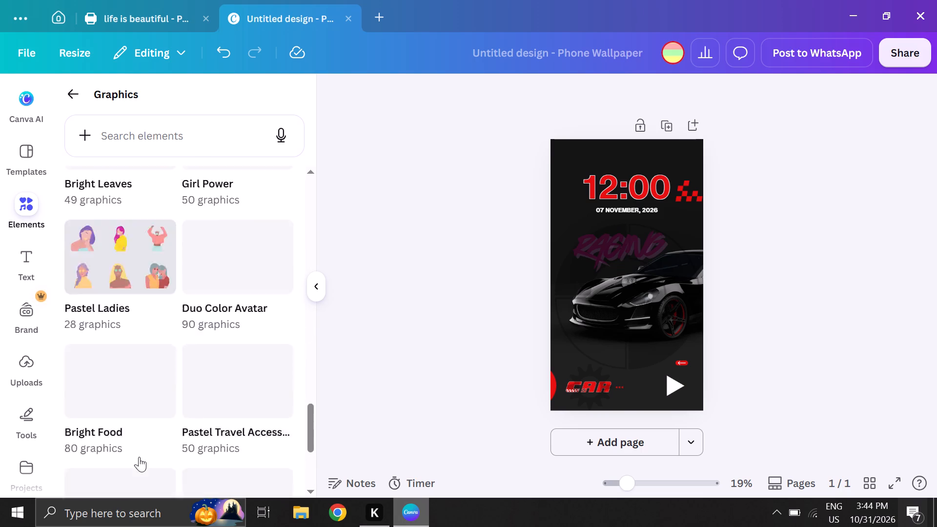
scroll(139, 457, up, 2)
scroll(139, 457, down, 8)
scroll(139, 457, up, 3)
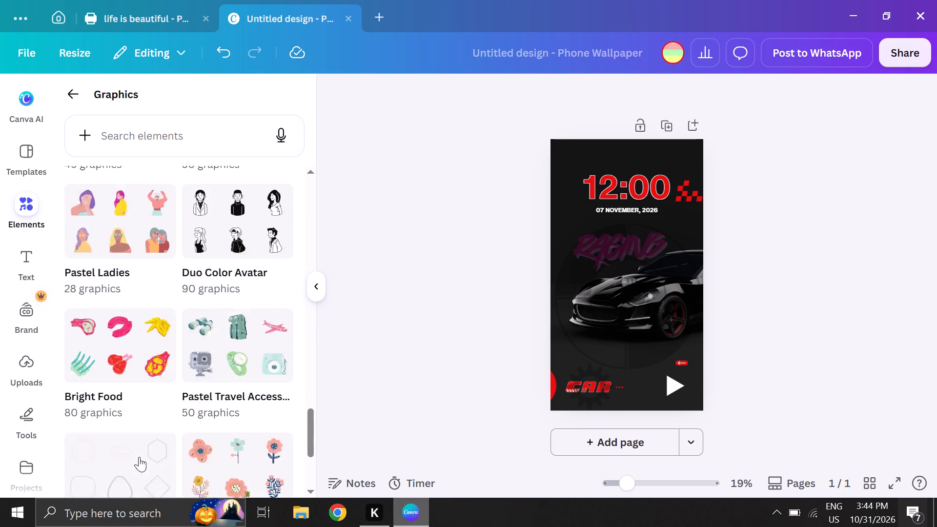
scroll(139, 457, up, 13)
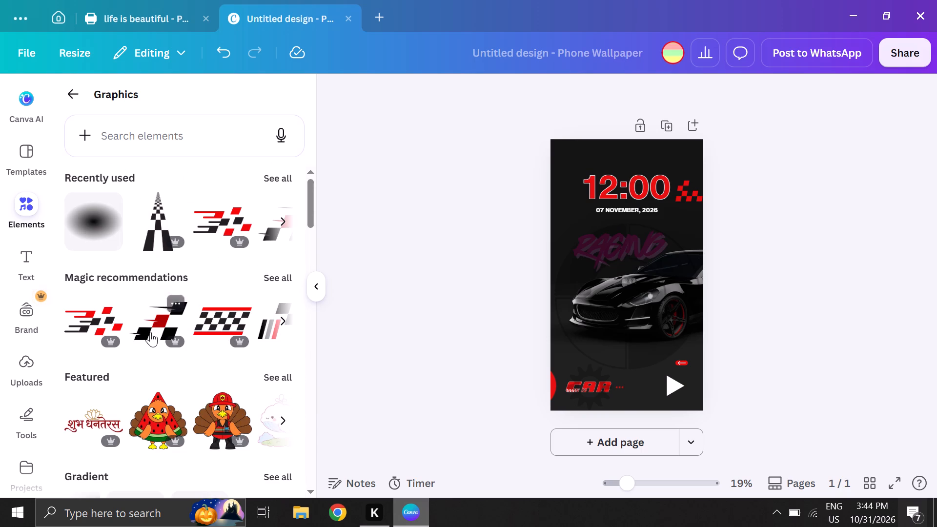
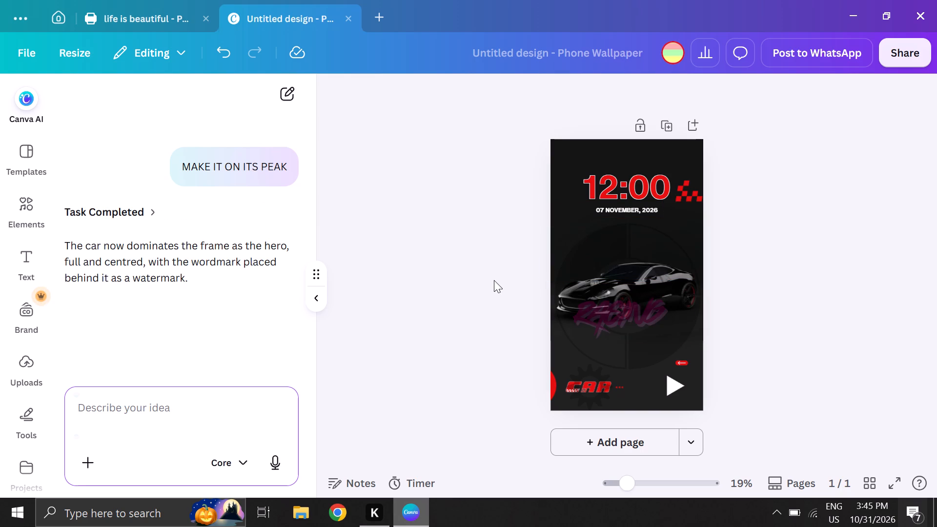
Move the RACING text up off the car to just above its roof, below the date, and leave it deselected.
click(614, 306)
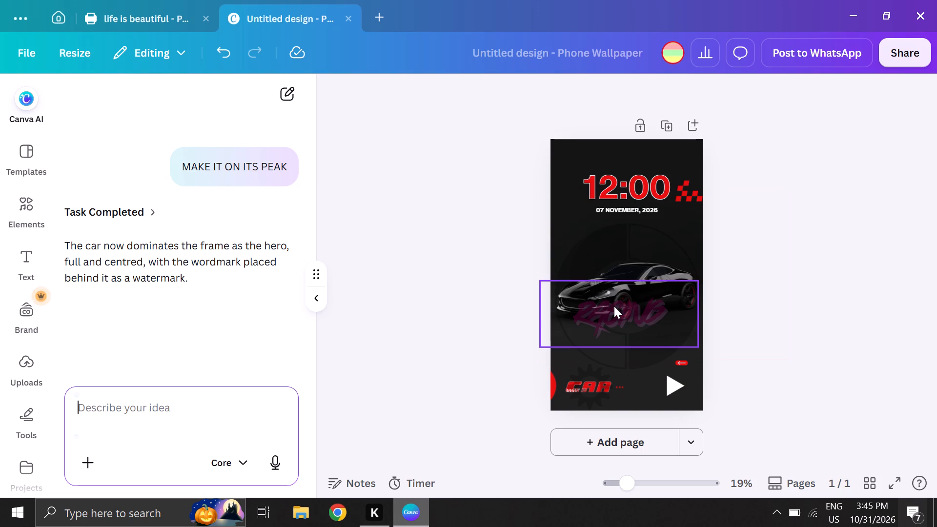
drag(614, 306, 626, 238)
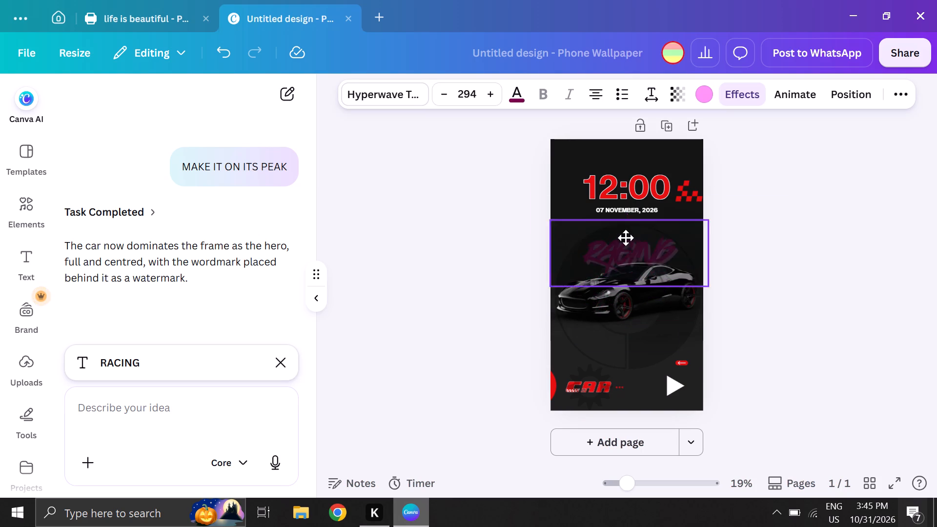
drag(626, 238, 717, 151)
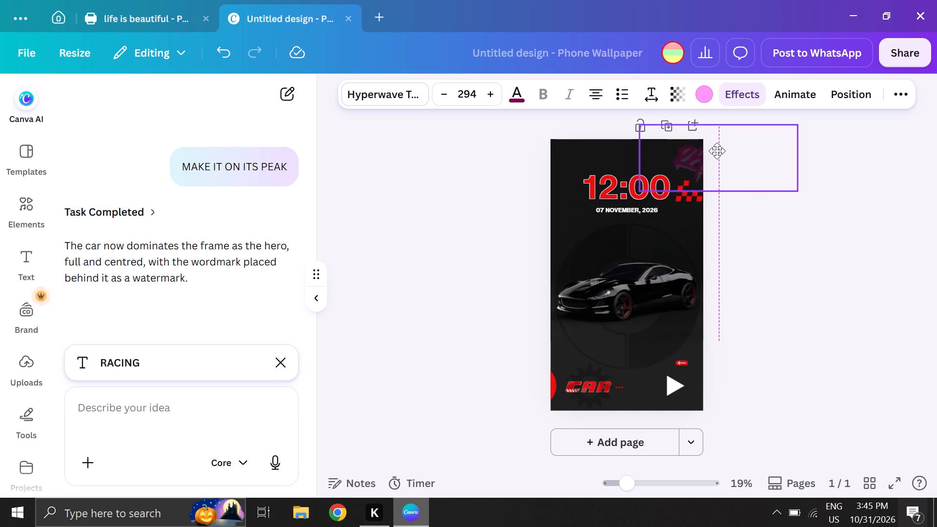
drag(717, 151, 617, 234)
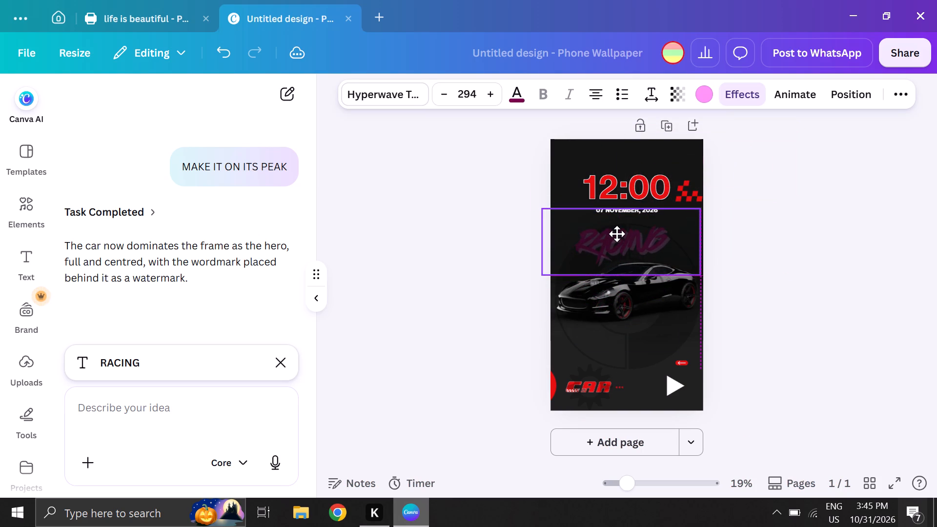
drag(617, 234, 617, 234)
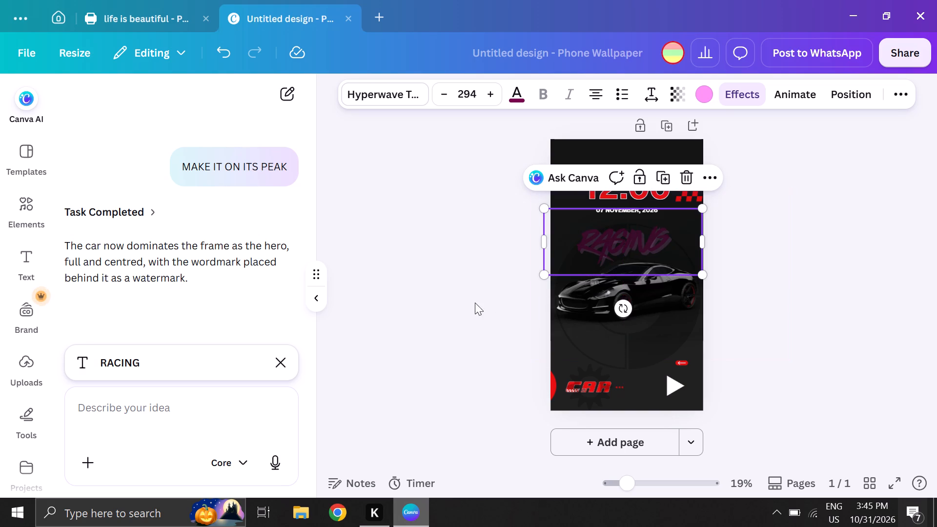
click(467, 304)
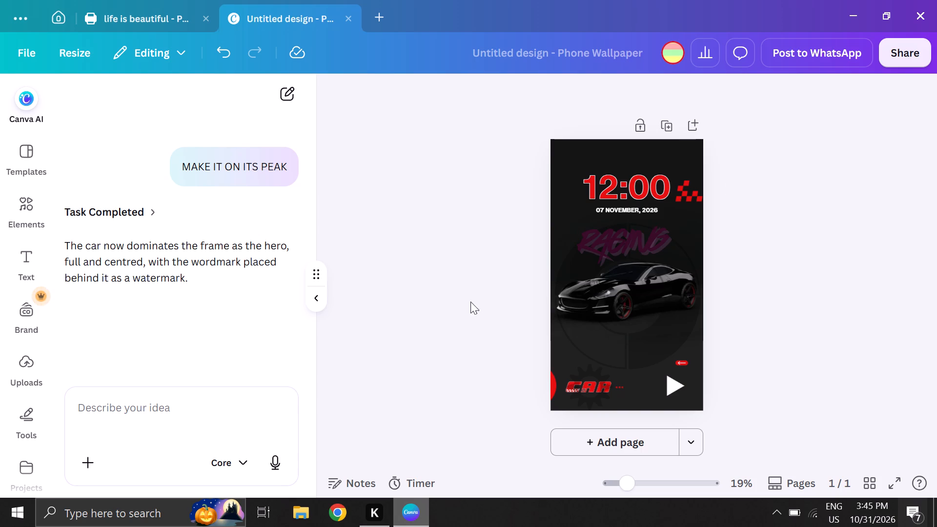
Download the phone wallpaper as a PNG at the default size and quality.
click(902, 43)
click(674, 399)
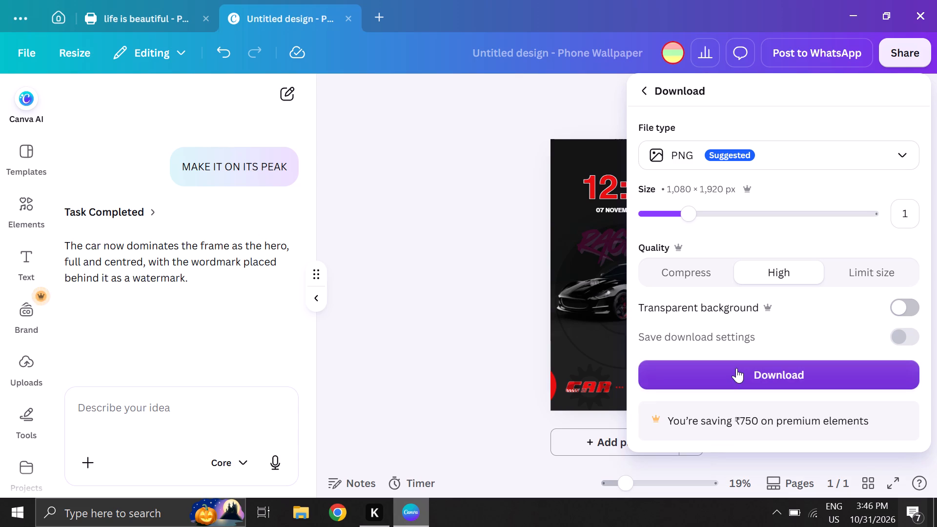
click(736, 368)
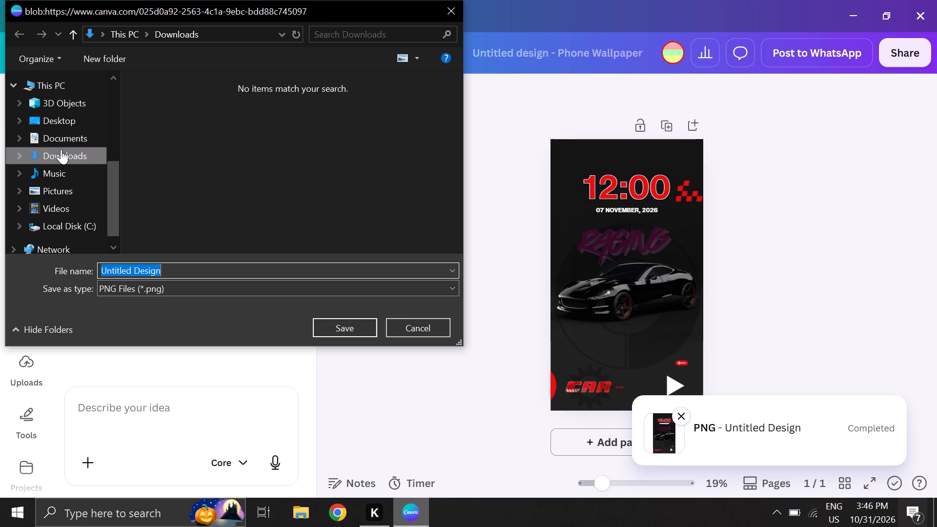
Save the downloaded PNG in the CANVAS folder under the name RACINGCAR, without replacing the existing Untitled Design file.
click(77, 233)
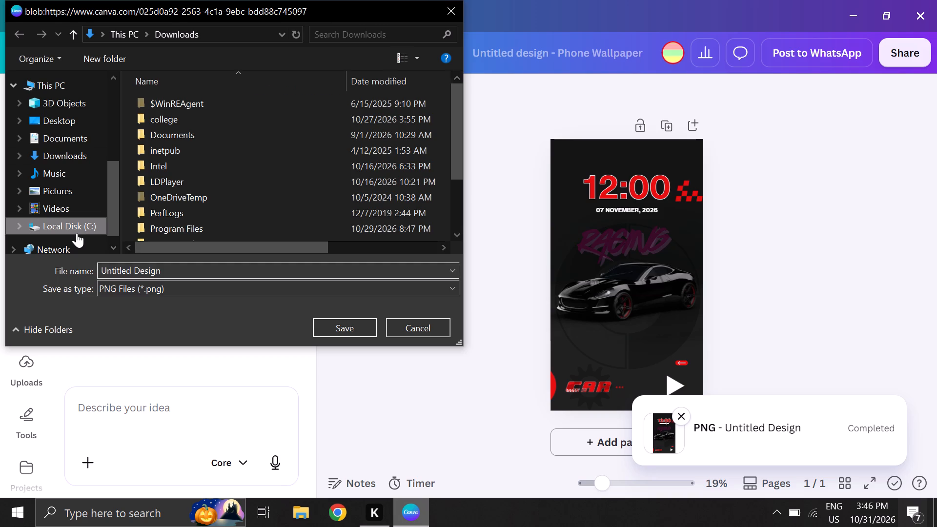
scroll(74, 126, up, 1)
click(76, 120)
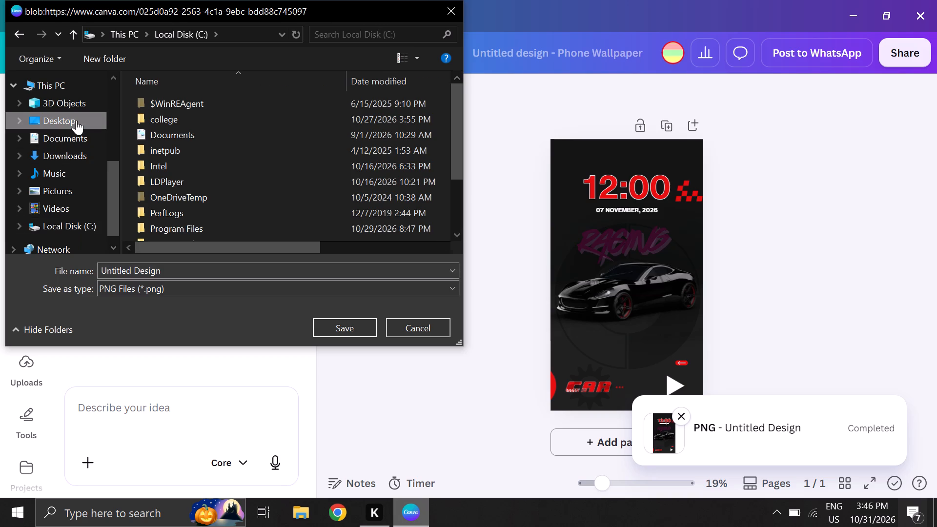
scroll(72, 197, down, 3)
scroll(72, 197, up, 3)
click(73, 209)
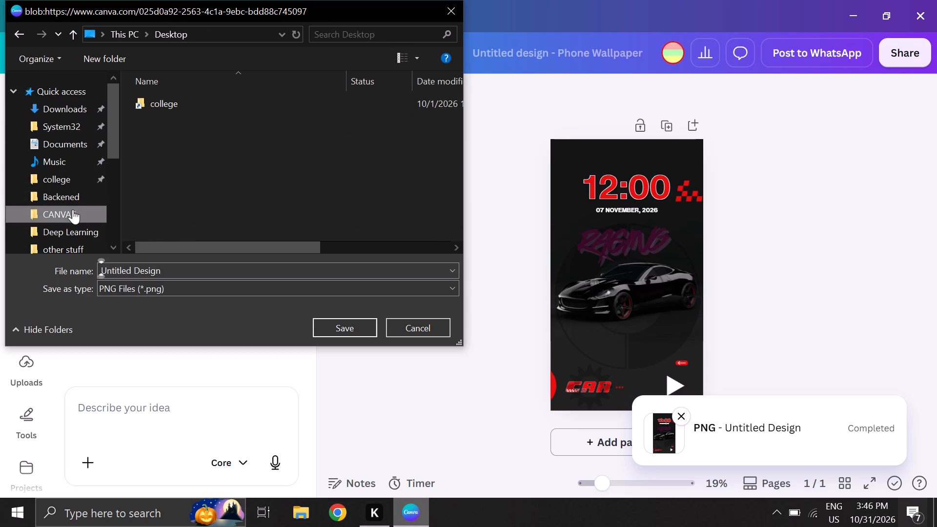
click(338, 328)
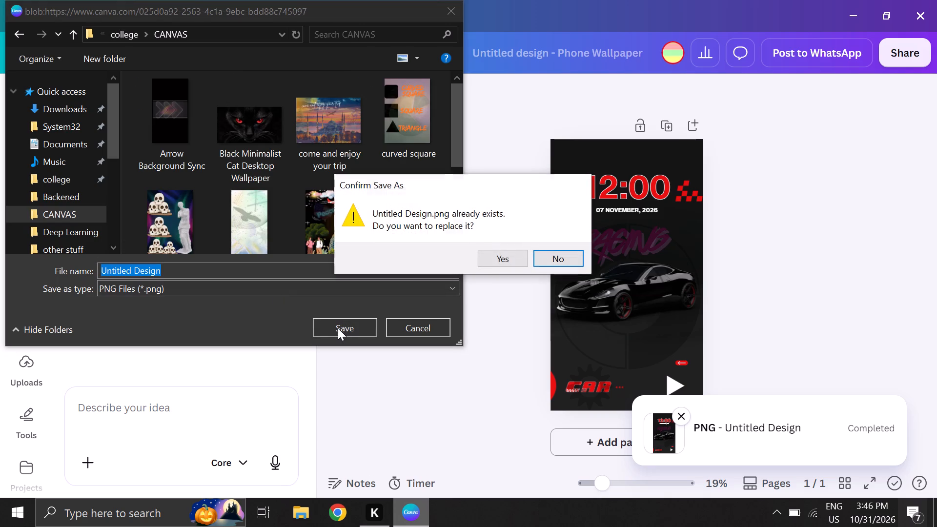
click(174, 267)
key(BackSpace)
click(560, 257)
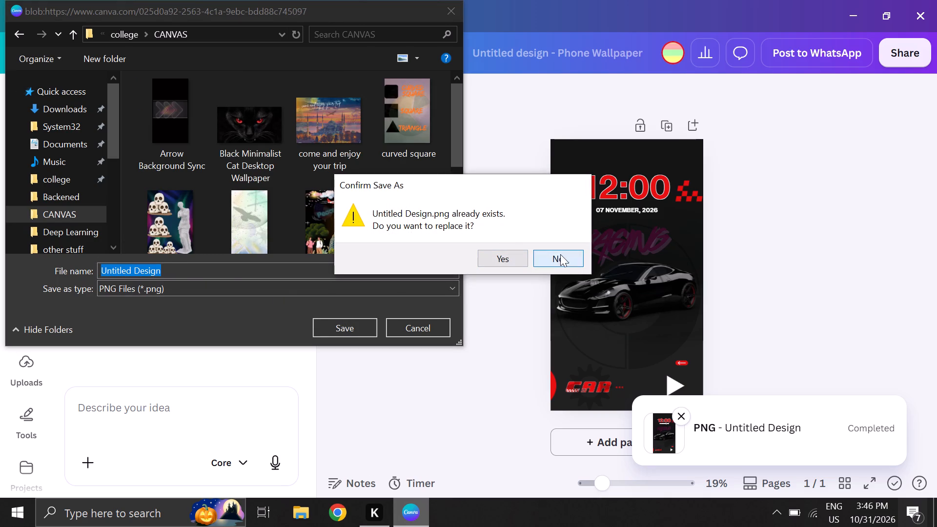
click(253, 270)
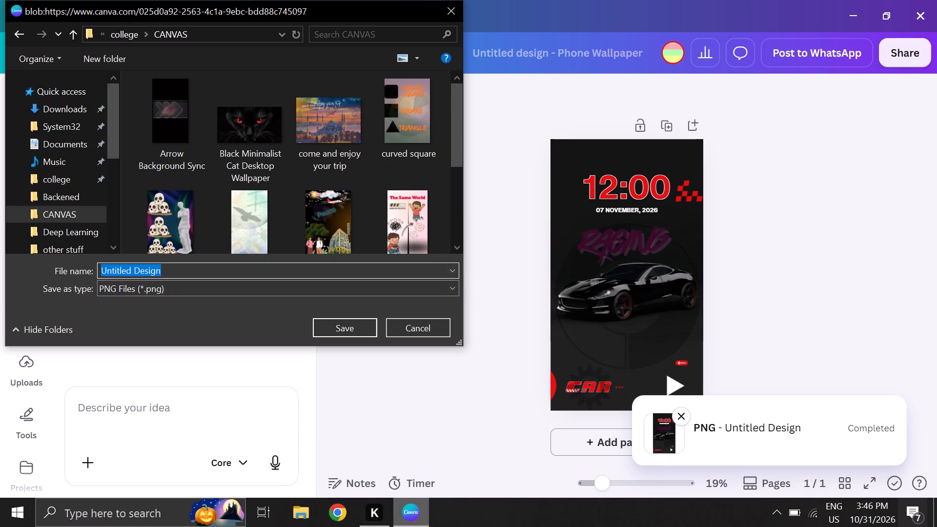
key(BackSpace)
text(RACINGCAR)
key(Return)
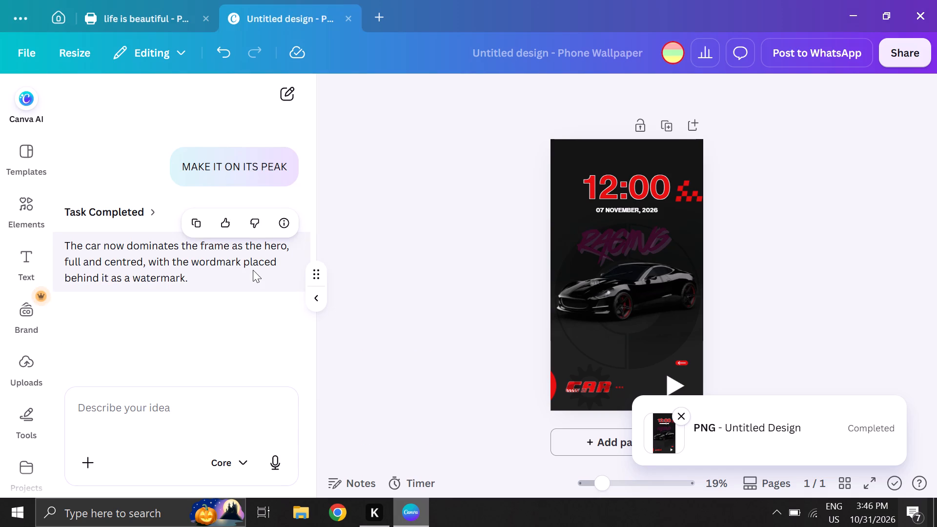